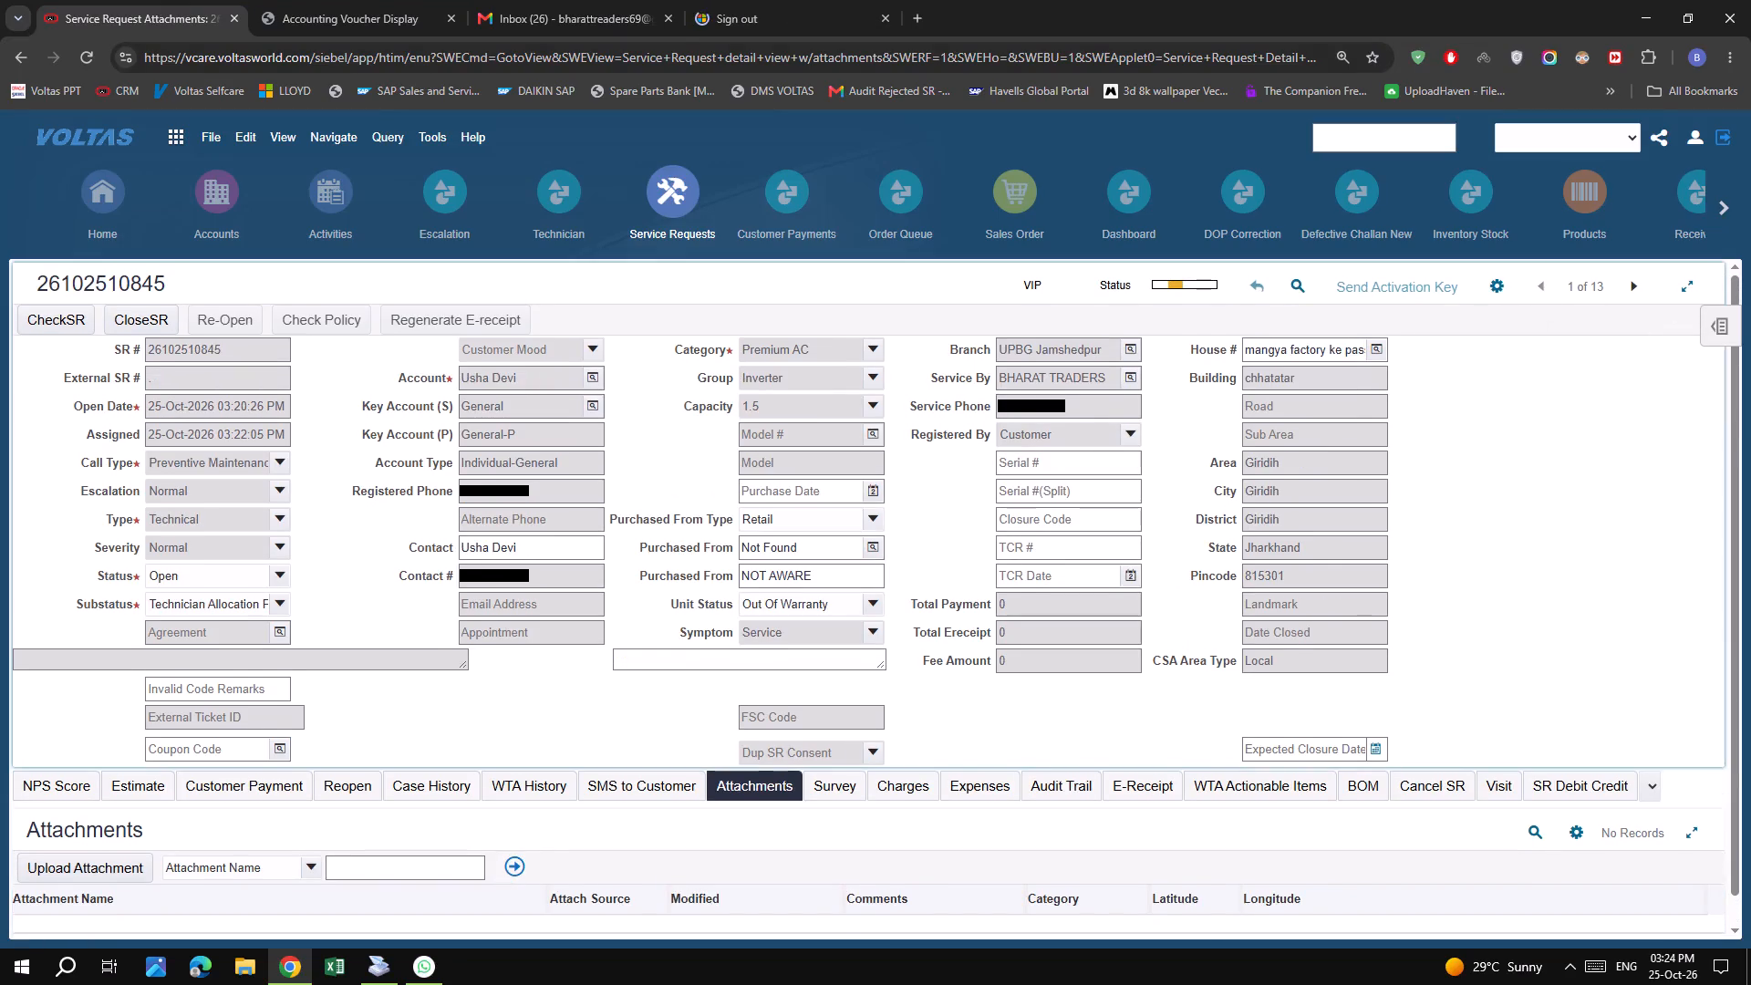
Examine the full House # text and the Building entry in the customer's address on the open service request.
left_click_drag(1283, 356, 1415, 354)
left_click(1476, 407)
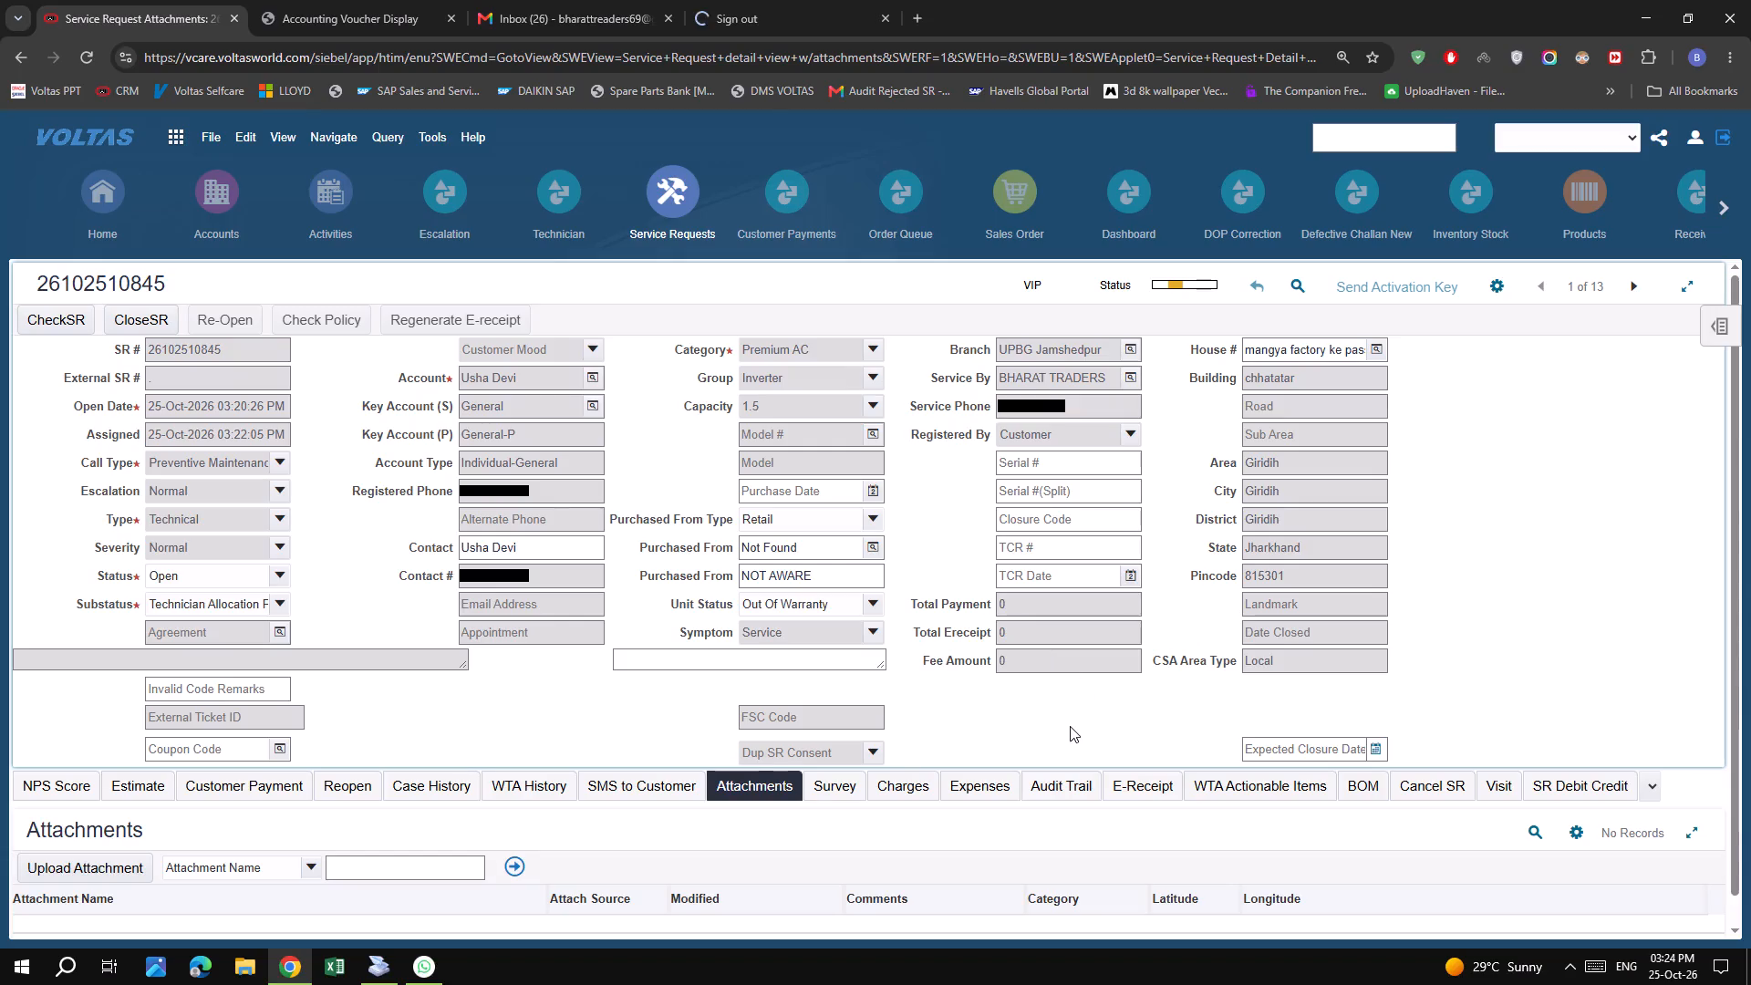
scroll(1071, 728, "down", 6)
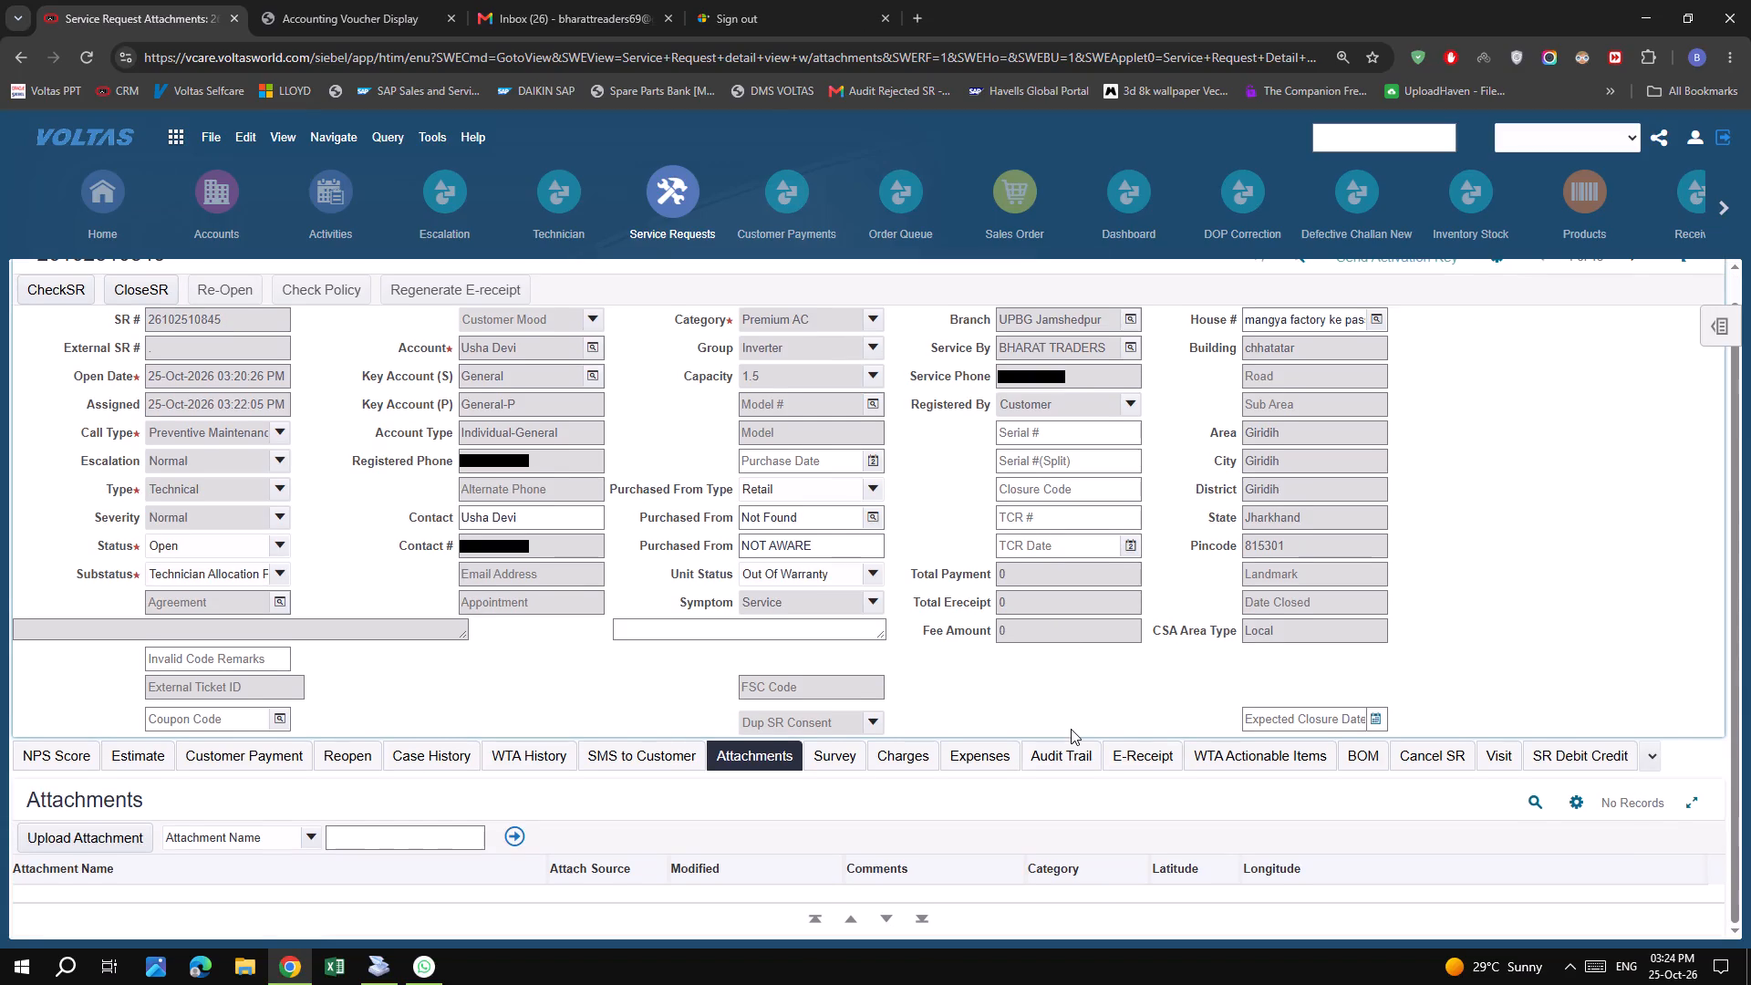
scroll(1120, 743, "up", 6)
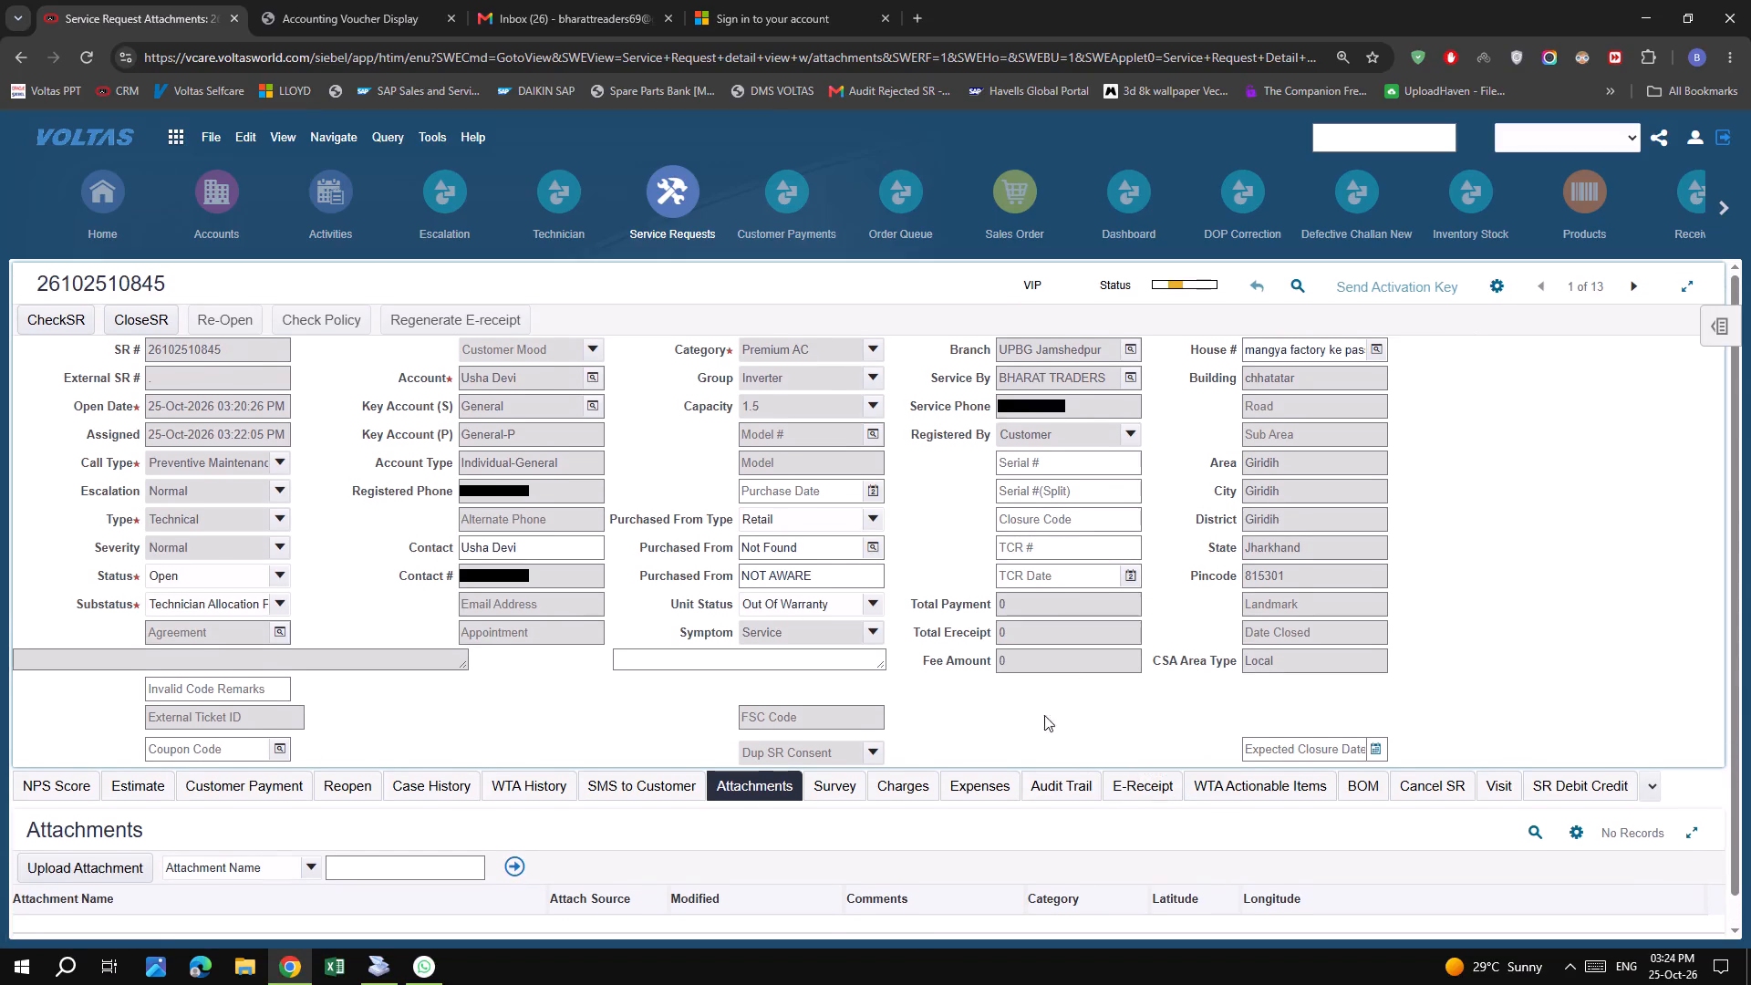
triple_click(1297, 347)
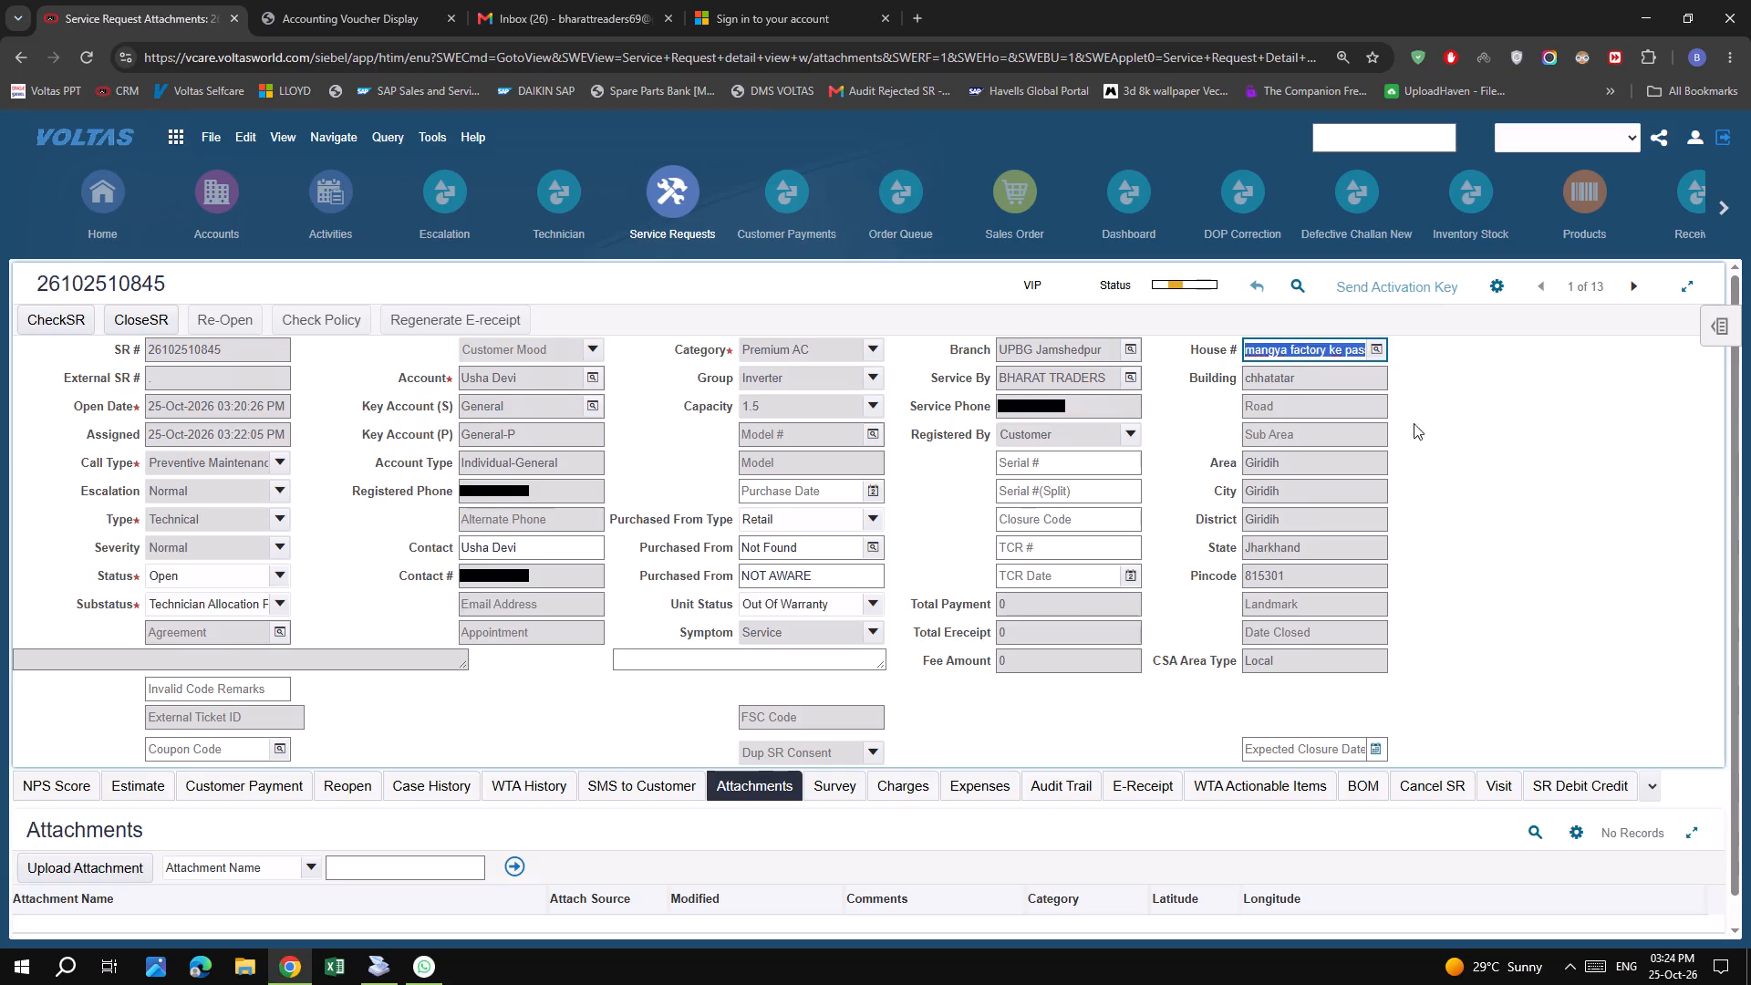
left_click(1420, 428)
left_click_drag(1301, 378, 1206, 378)
left_click(1508, 453)
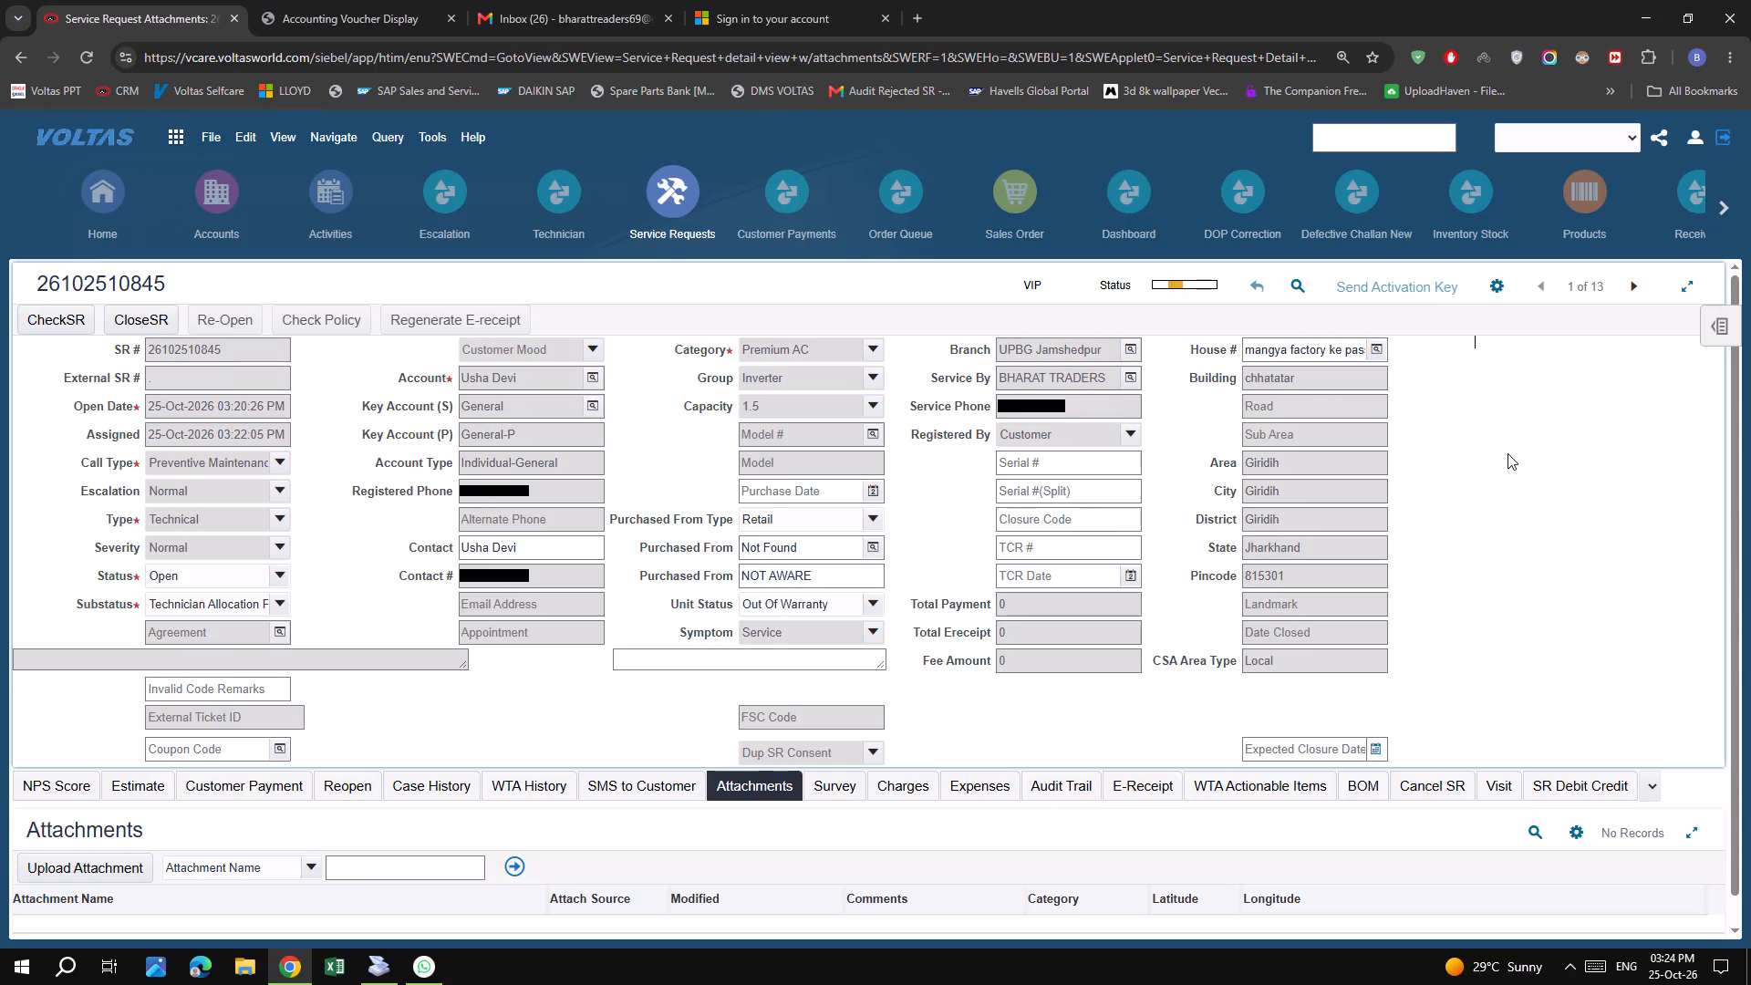
left_click_drag(1316, 351, 1416, 351)
left_click(1515, 487)
left_click_drag(1245, 353, 1391, 363)
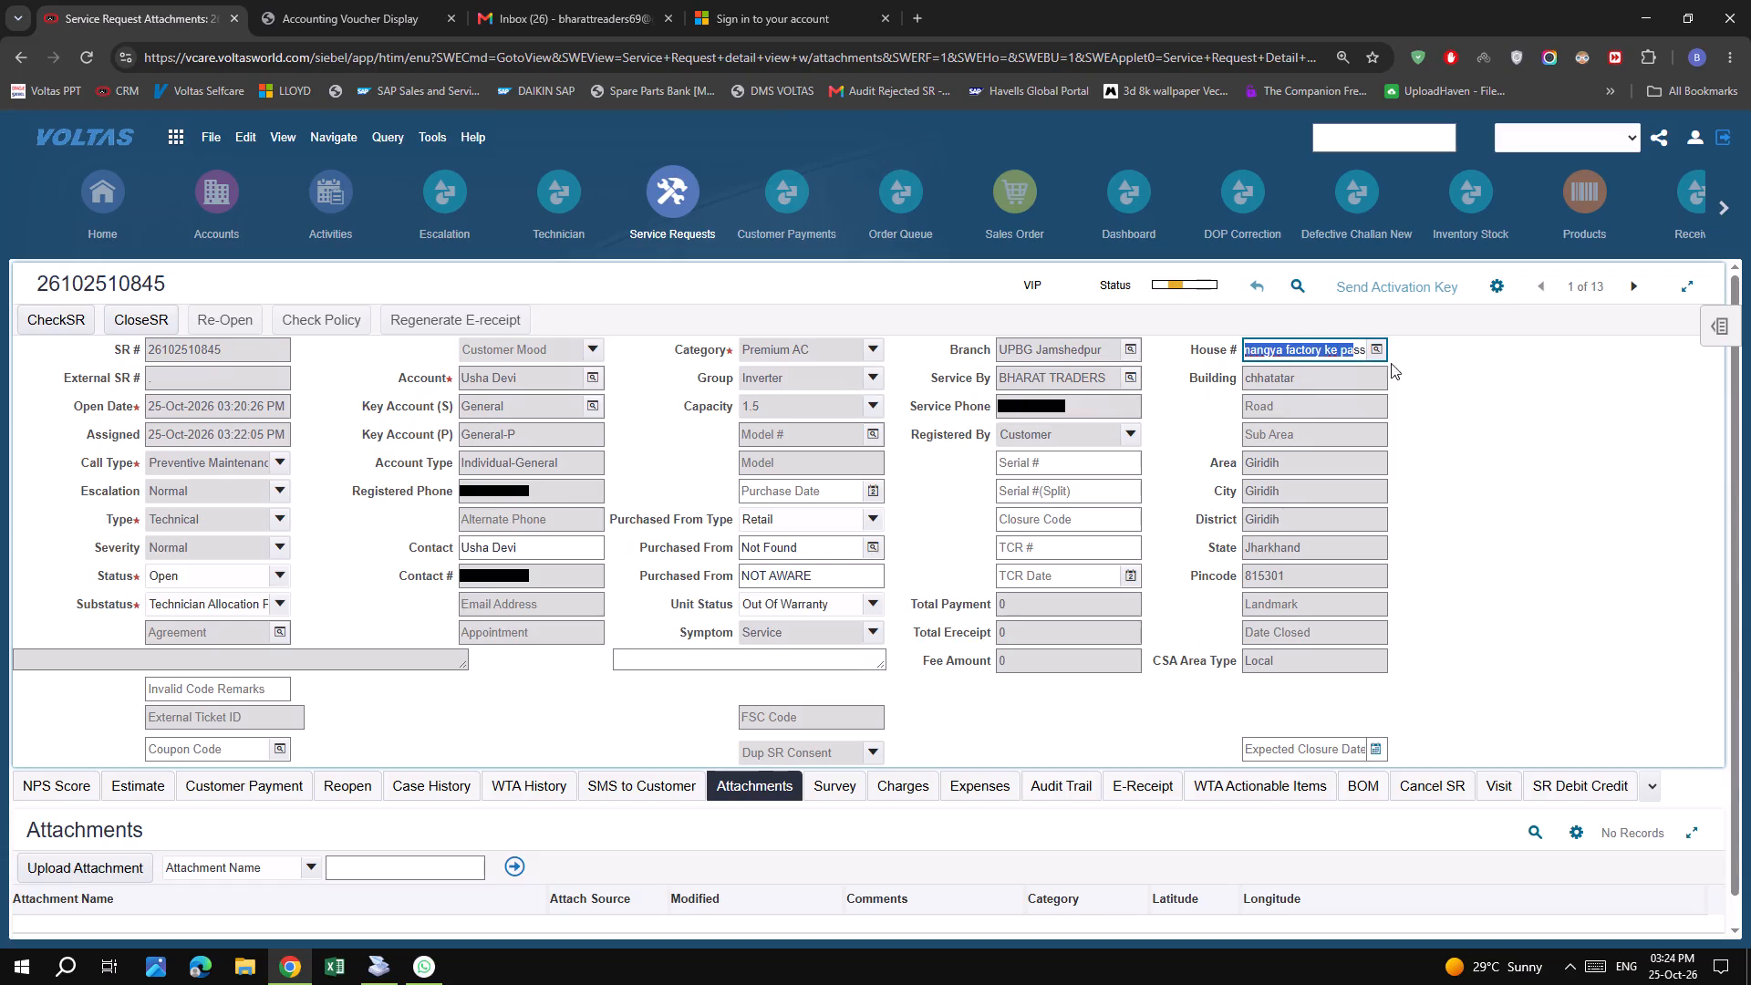
left_click_drag(1391, 363, 1418, 369)
left_click(1513, 568)
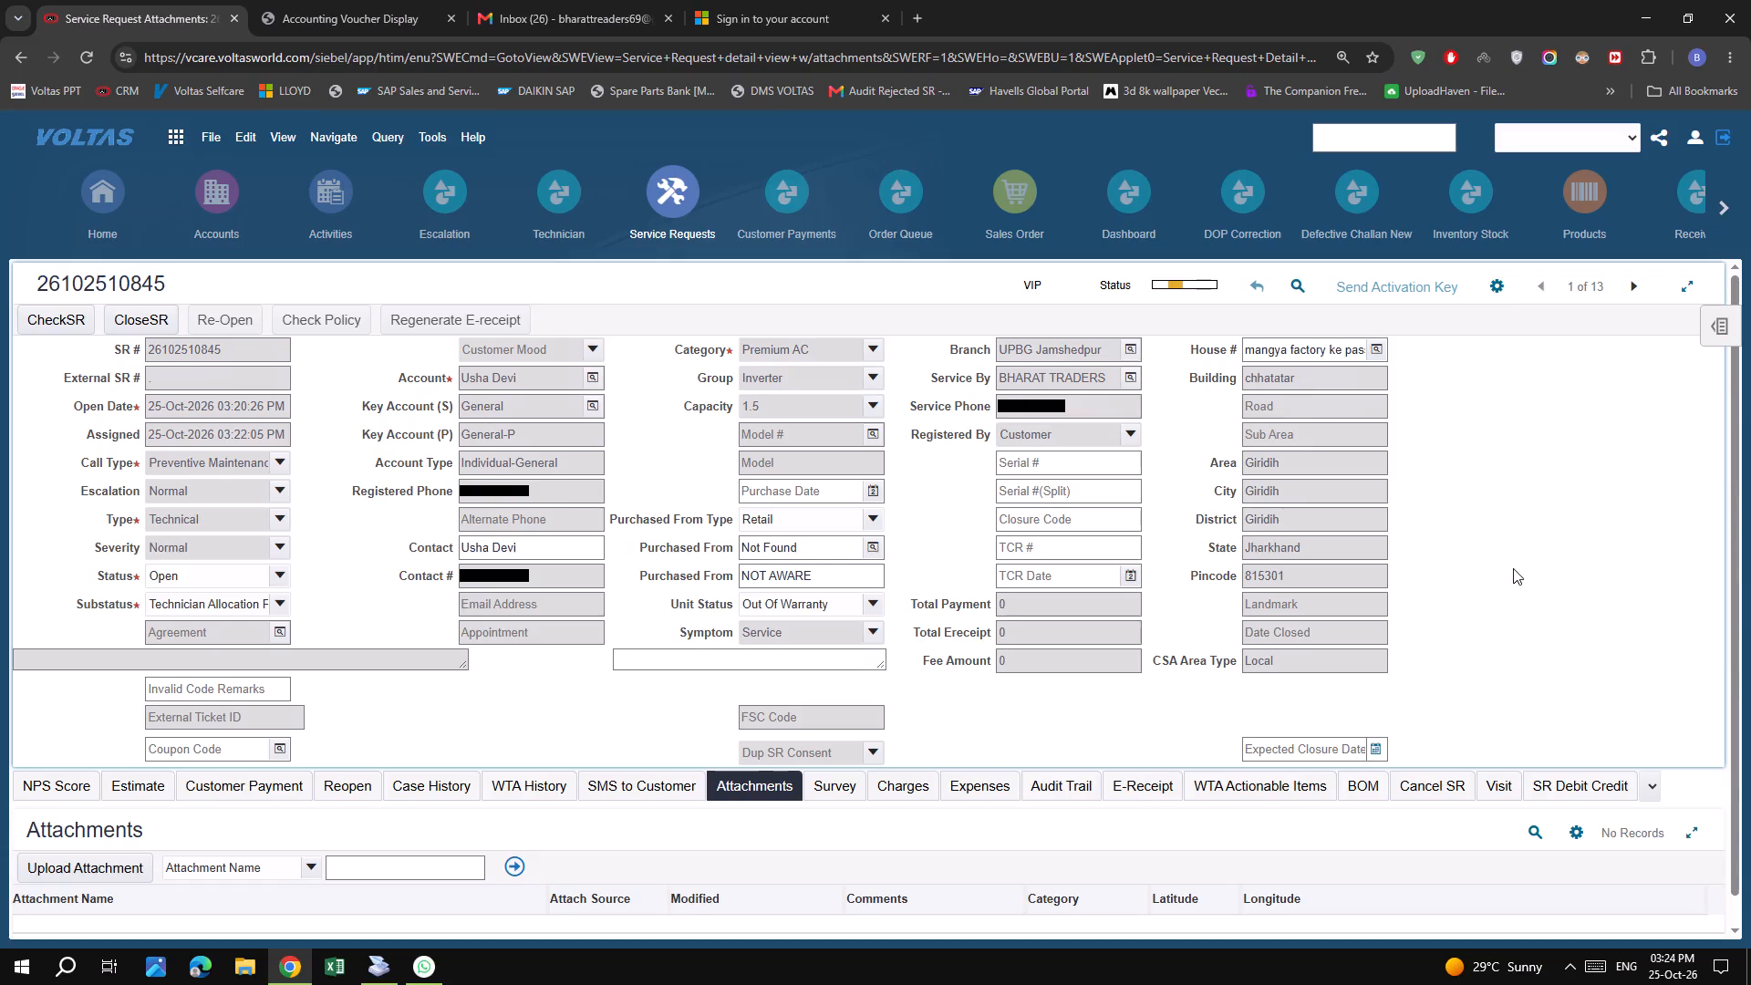
left_click_drag(1288, 355, 1485, 355)
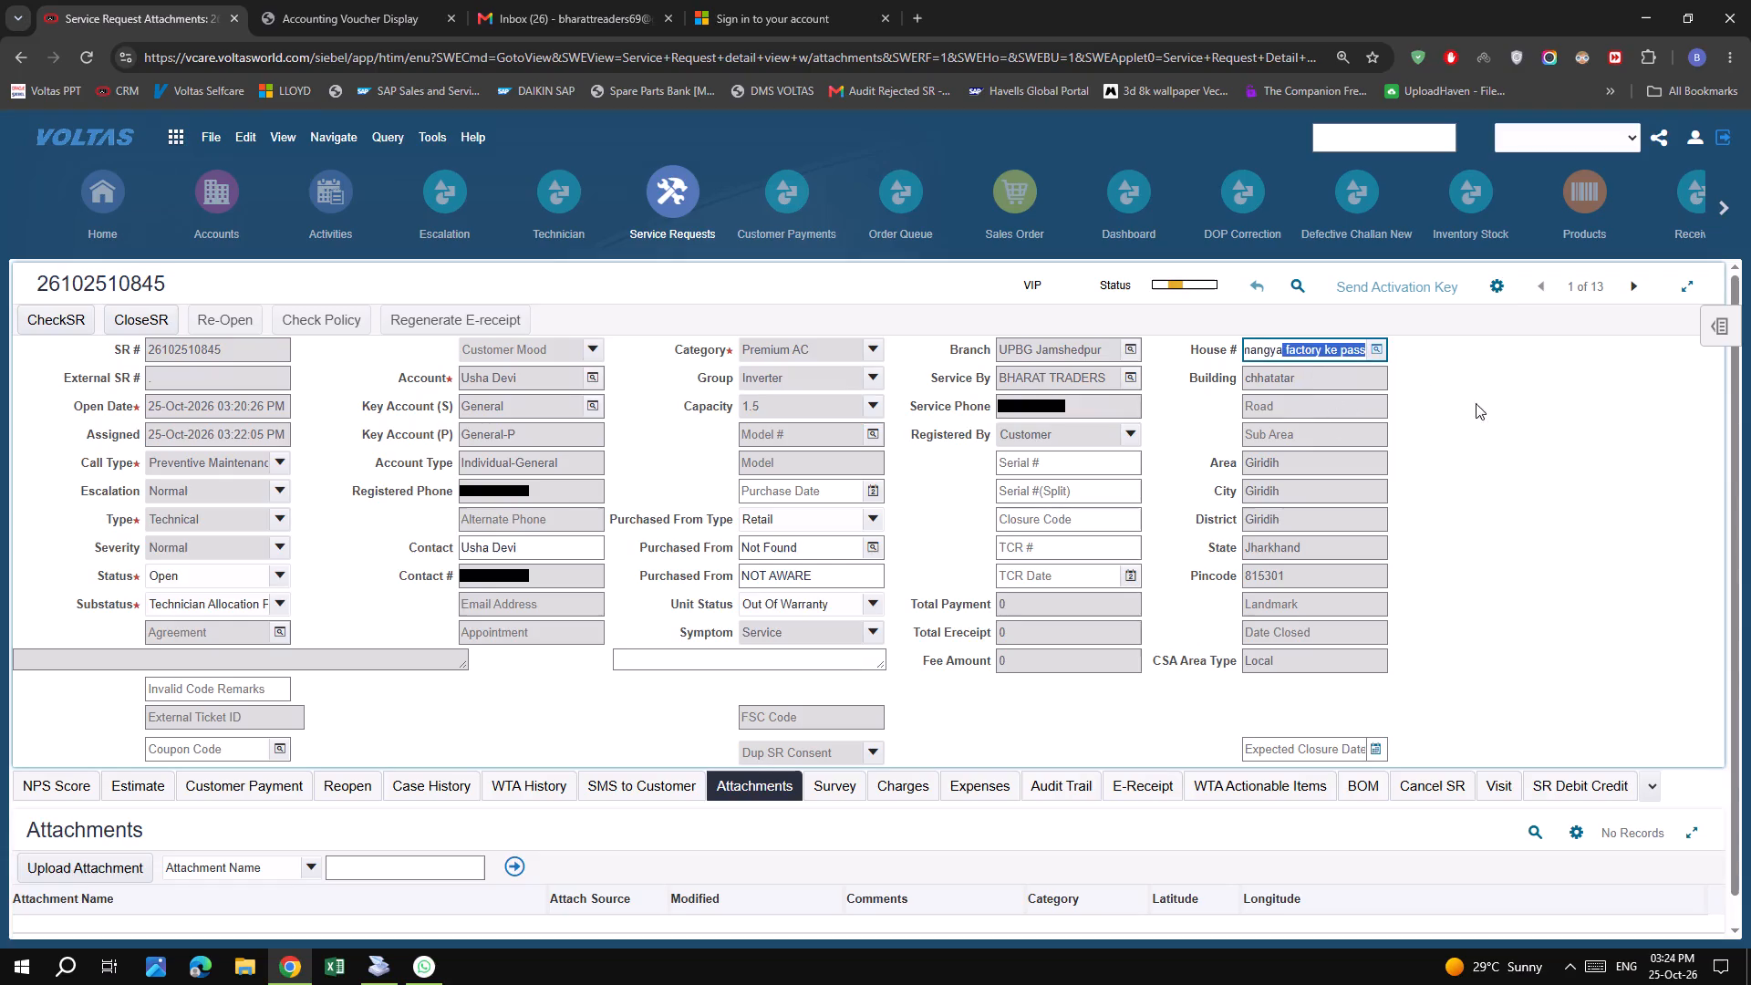
left_click(1476, 420)
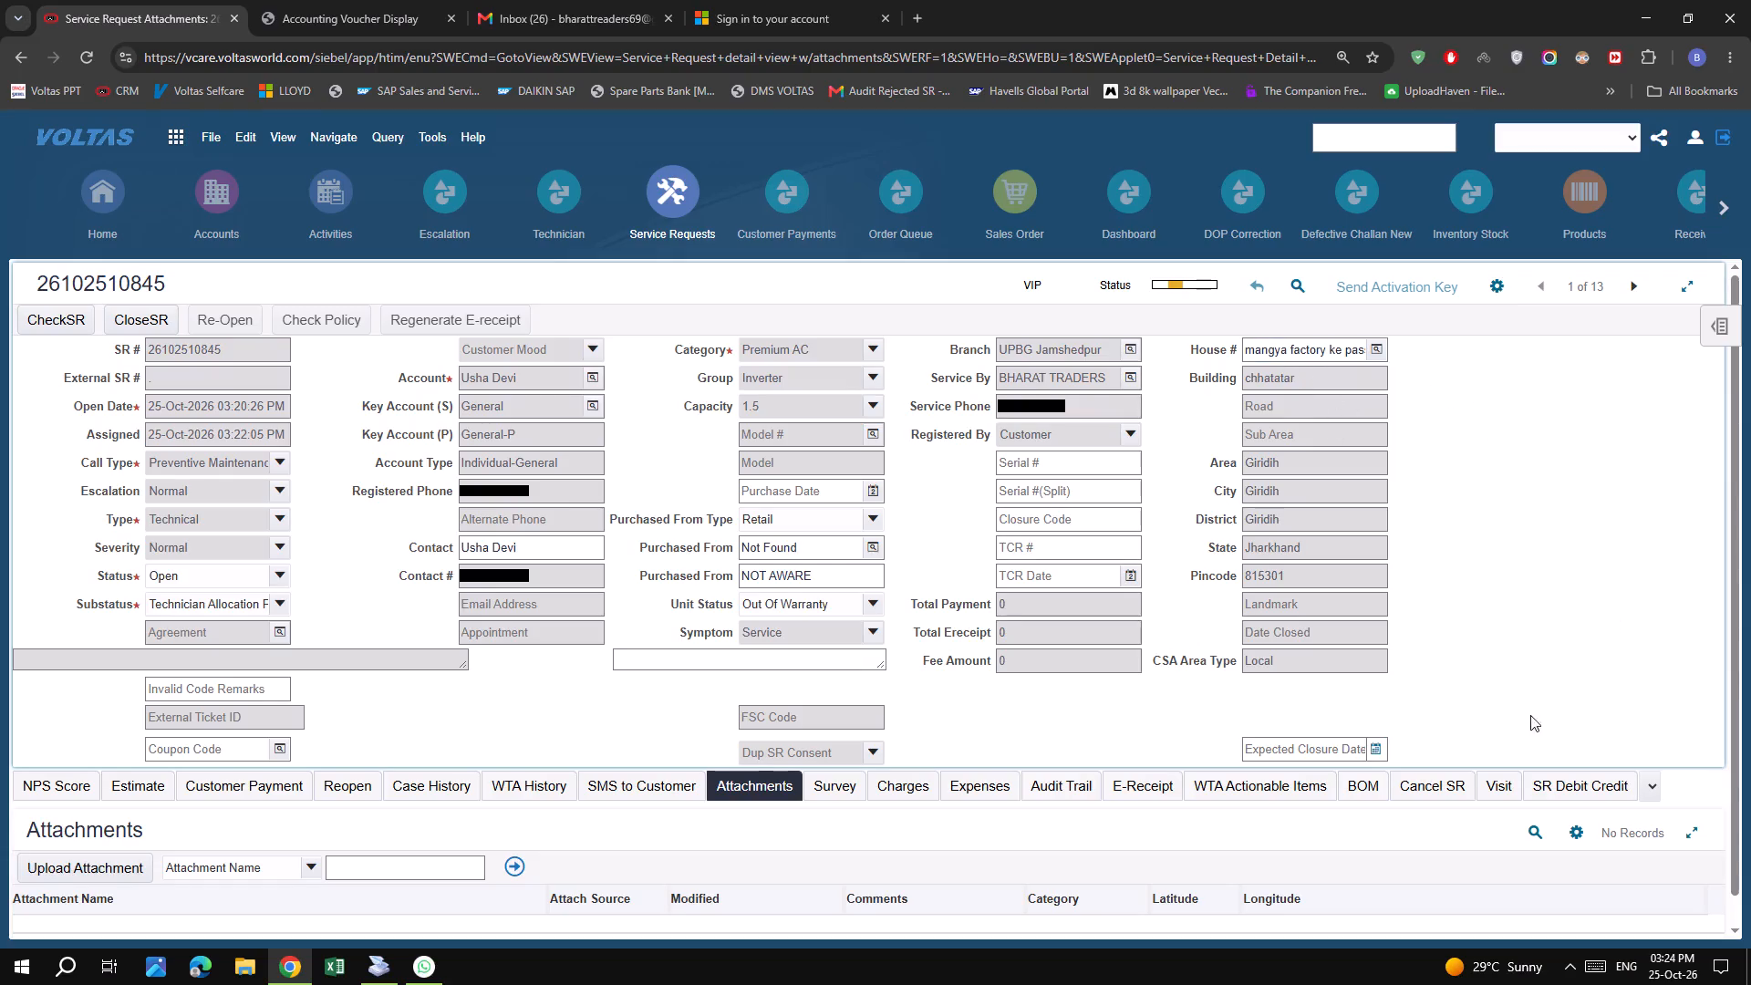
Copy the service request number from the SR # field of the open preventive maintenance request.
scroll(679, 685, "down", 7)
scroll(707, 694, "up", 7)
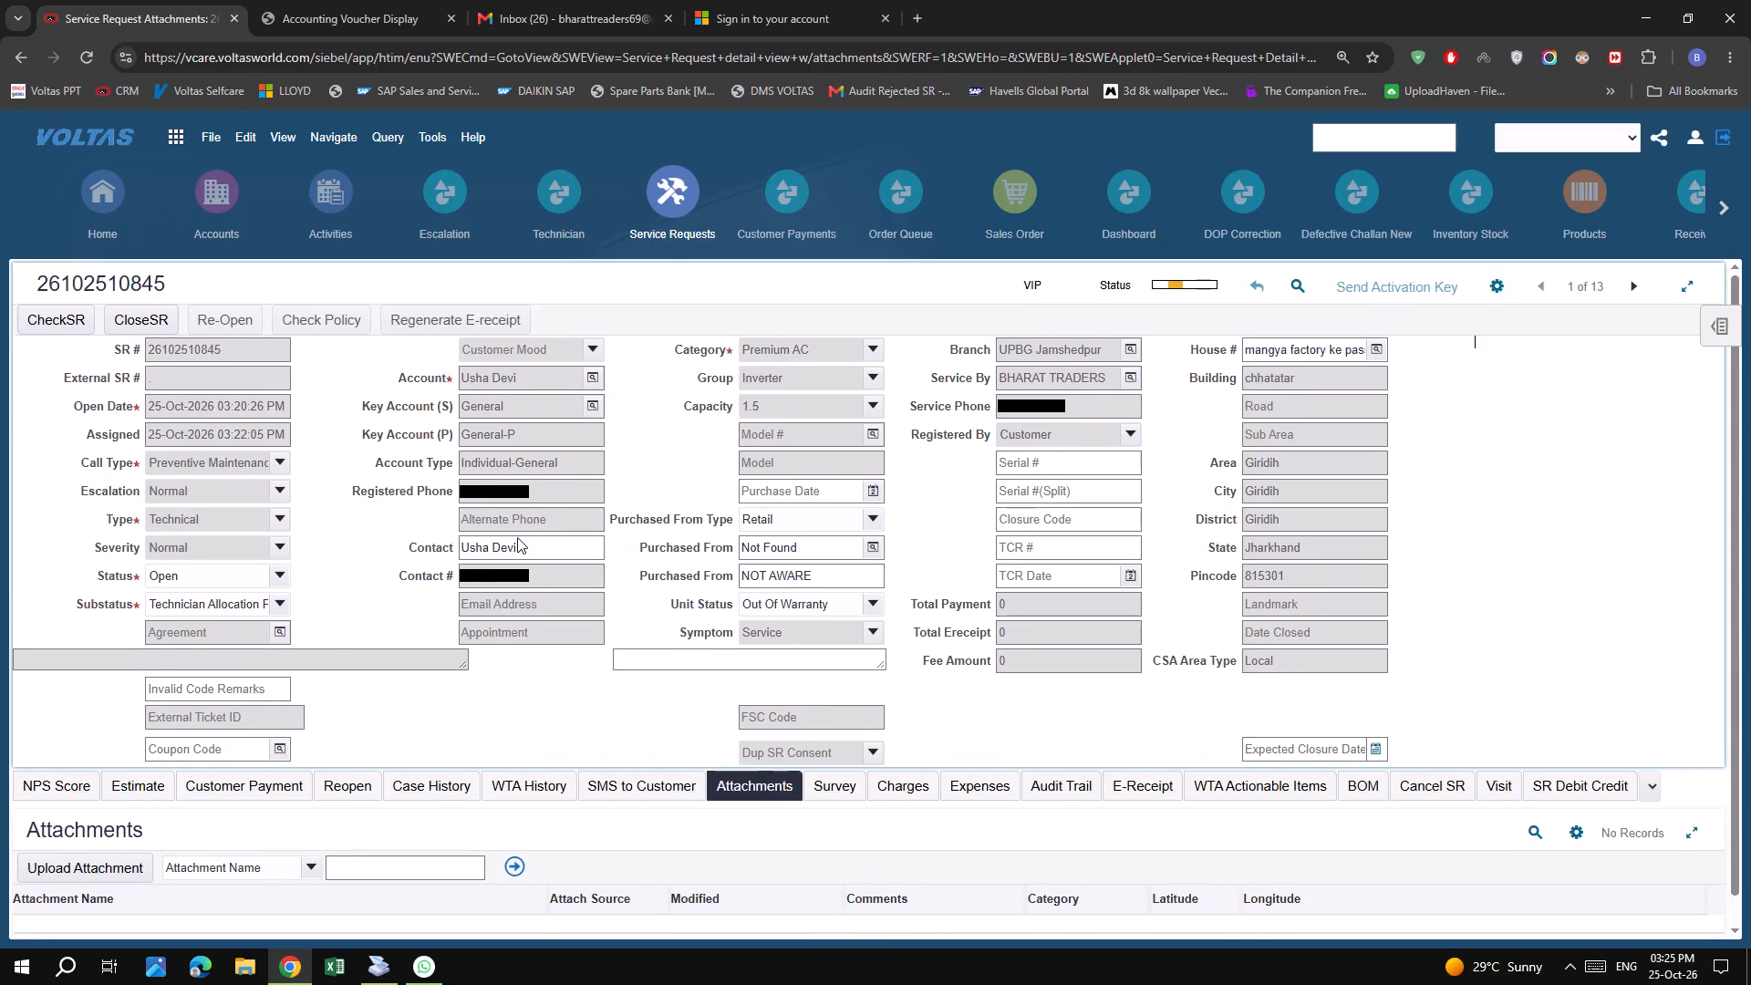
double_click(203, 351)
right_click(203, 351)
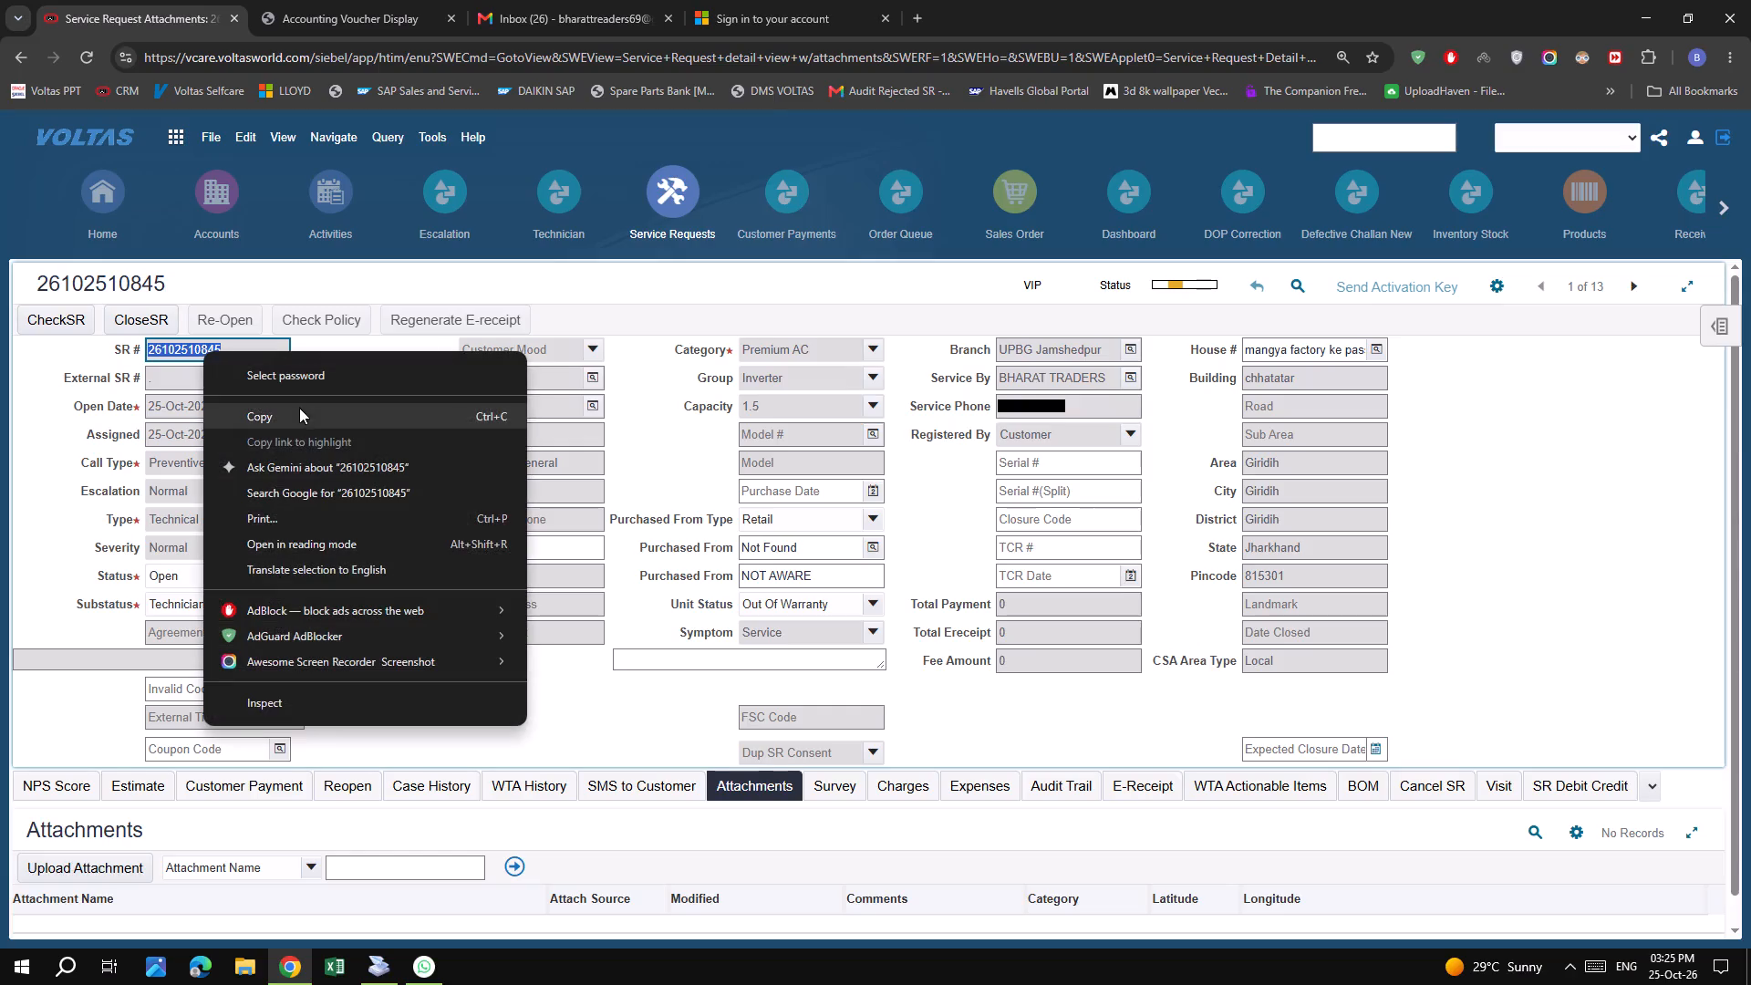
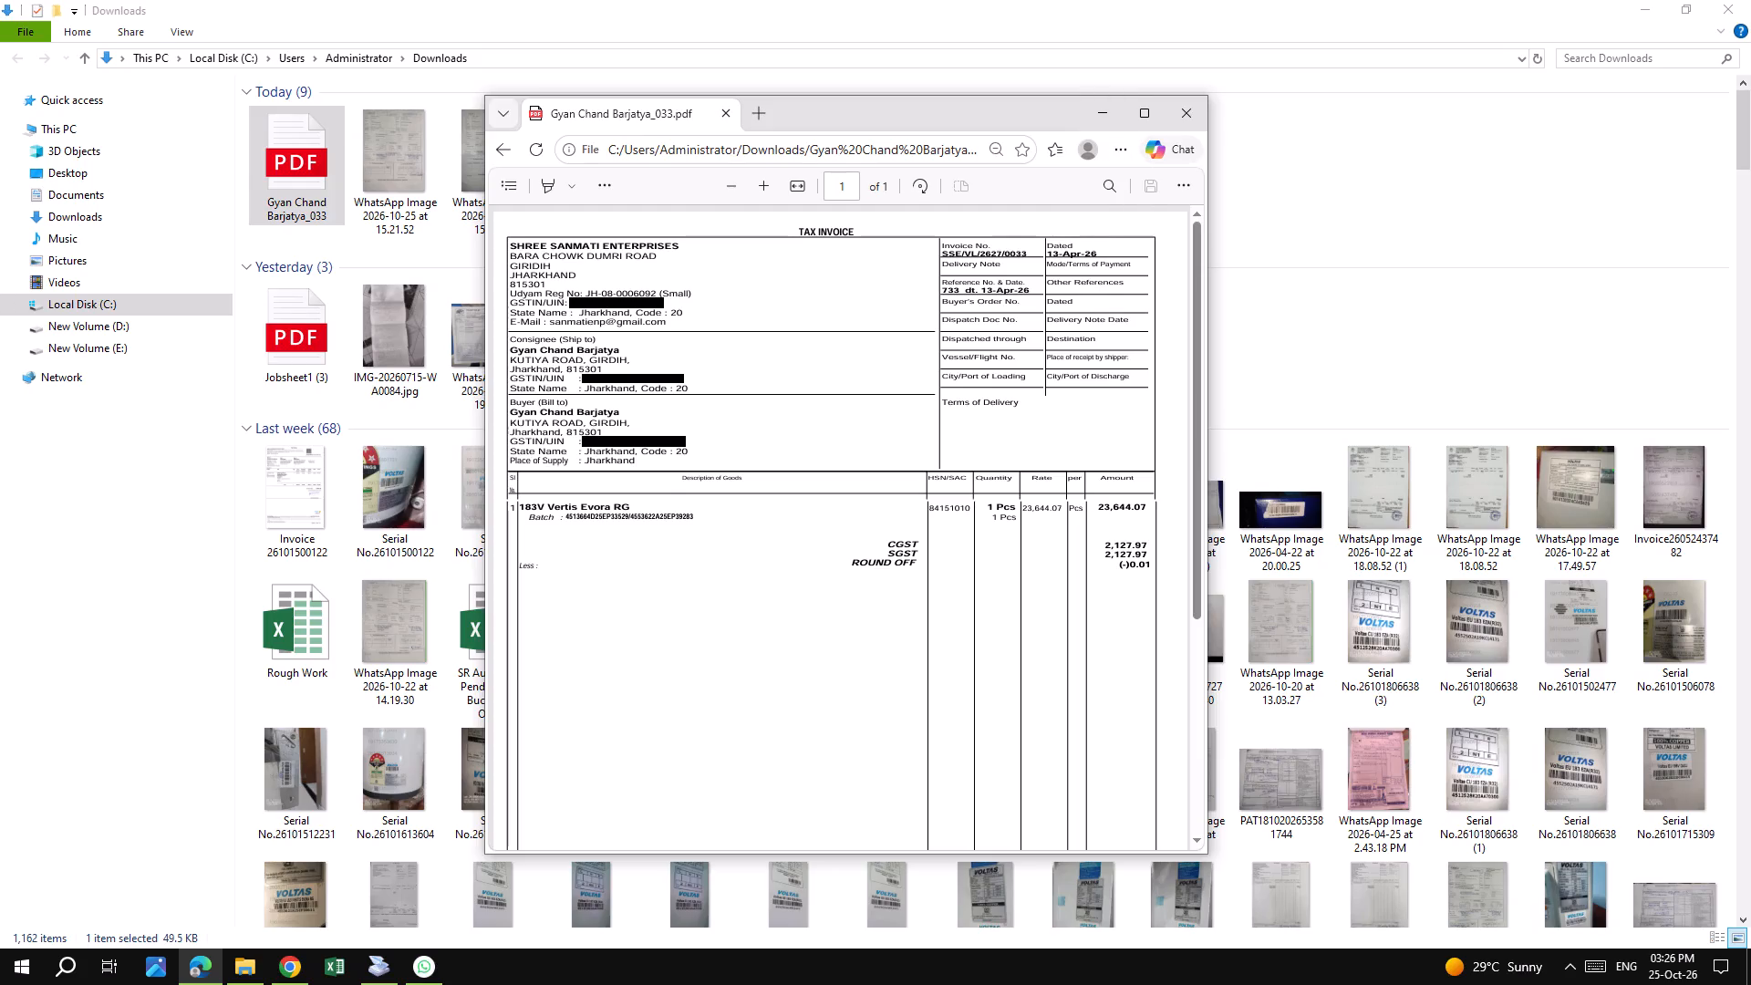
Examine the customer's tax invoice PDF from the buyer and item details down to the totals and declaration.
scroll(1076, 378, "down", 7)
scroll(1078, 379, "up", 7)
scroll(1078, 379, "down", 5)
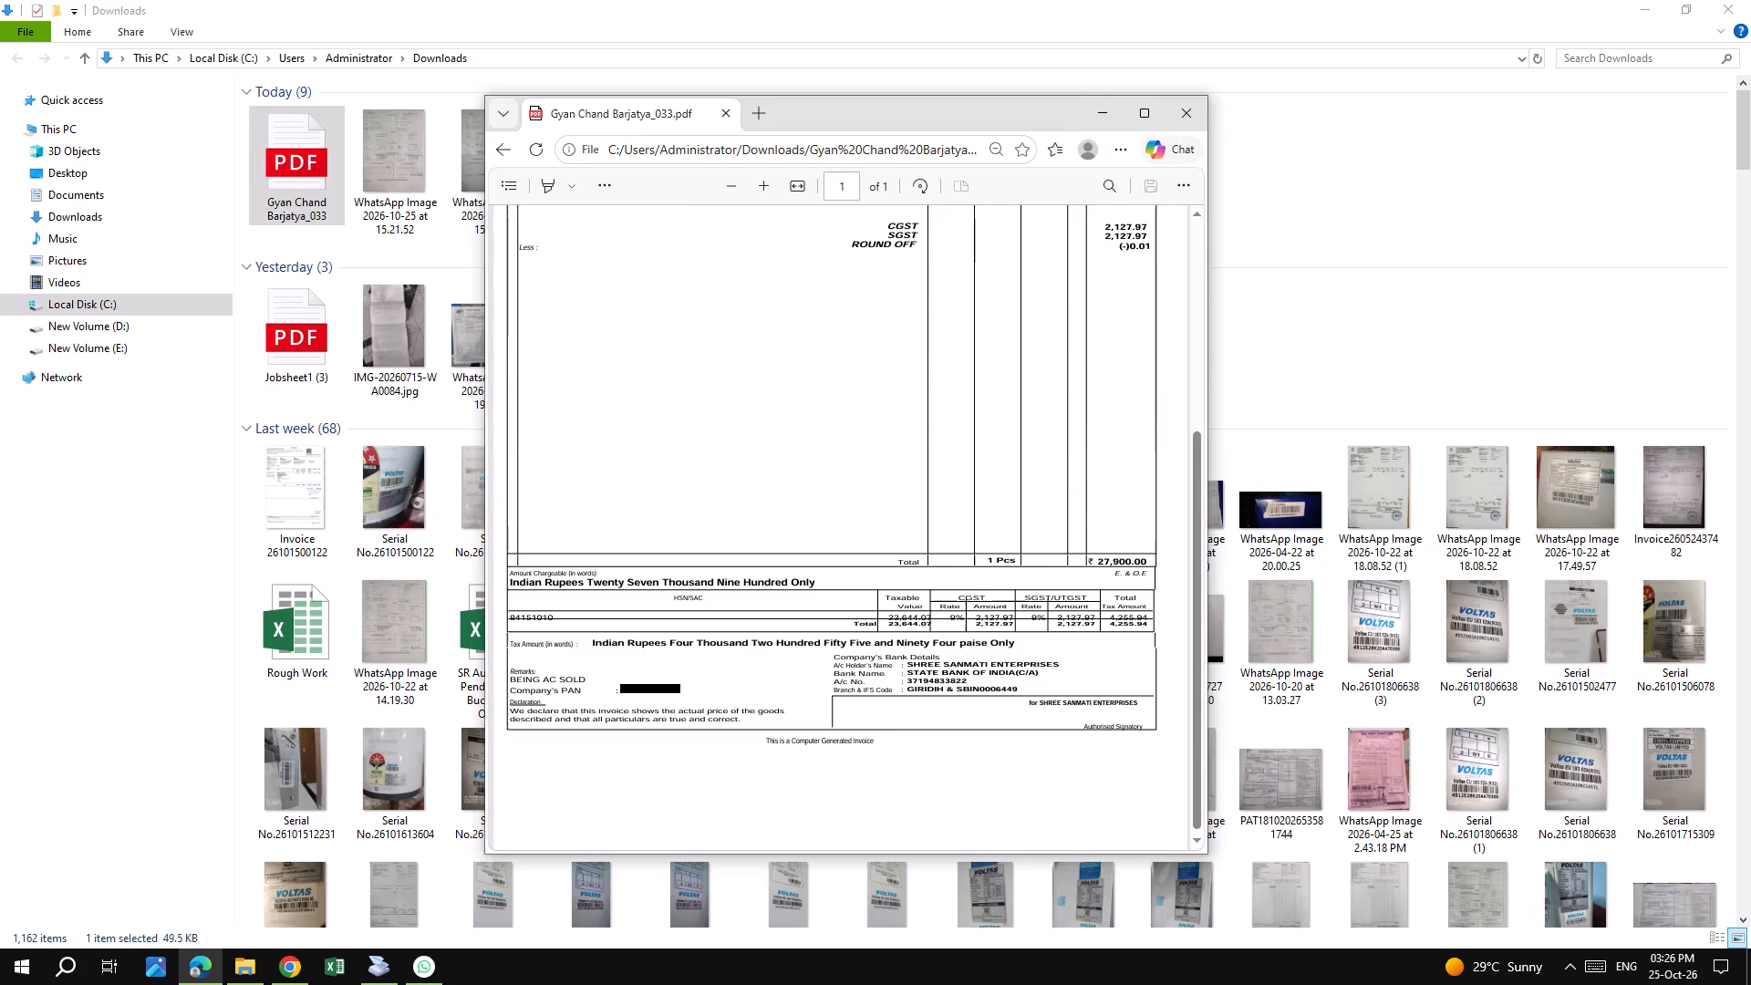
scroll(1123, 515, "up", 7)
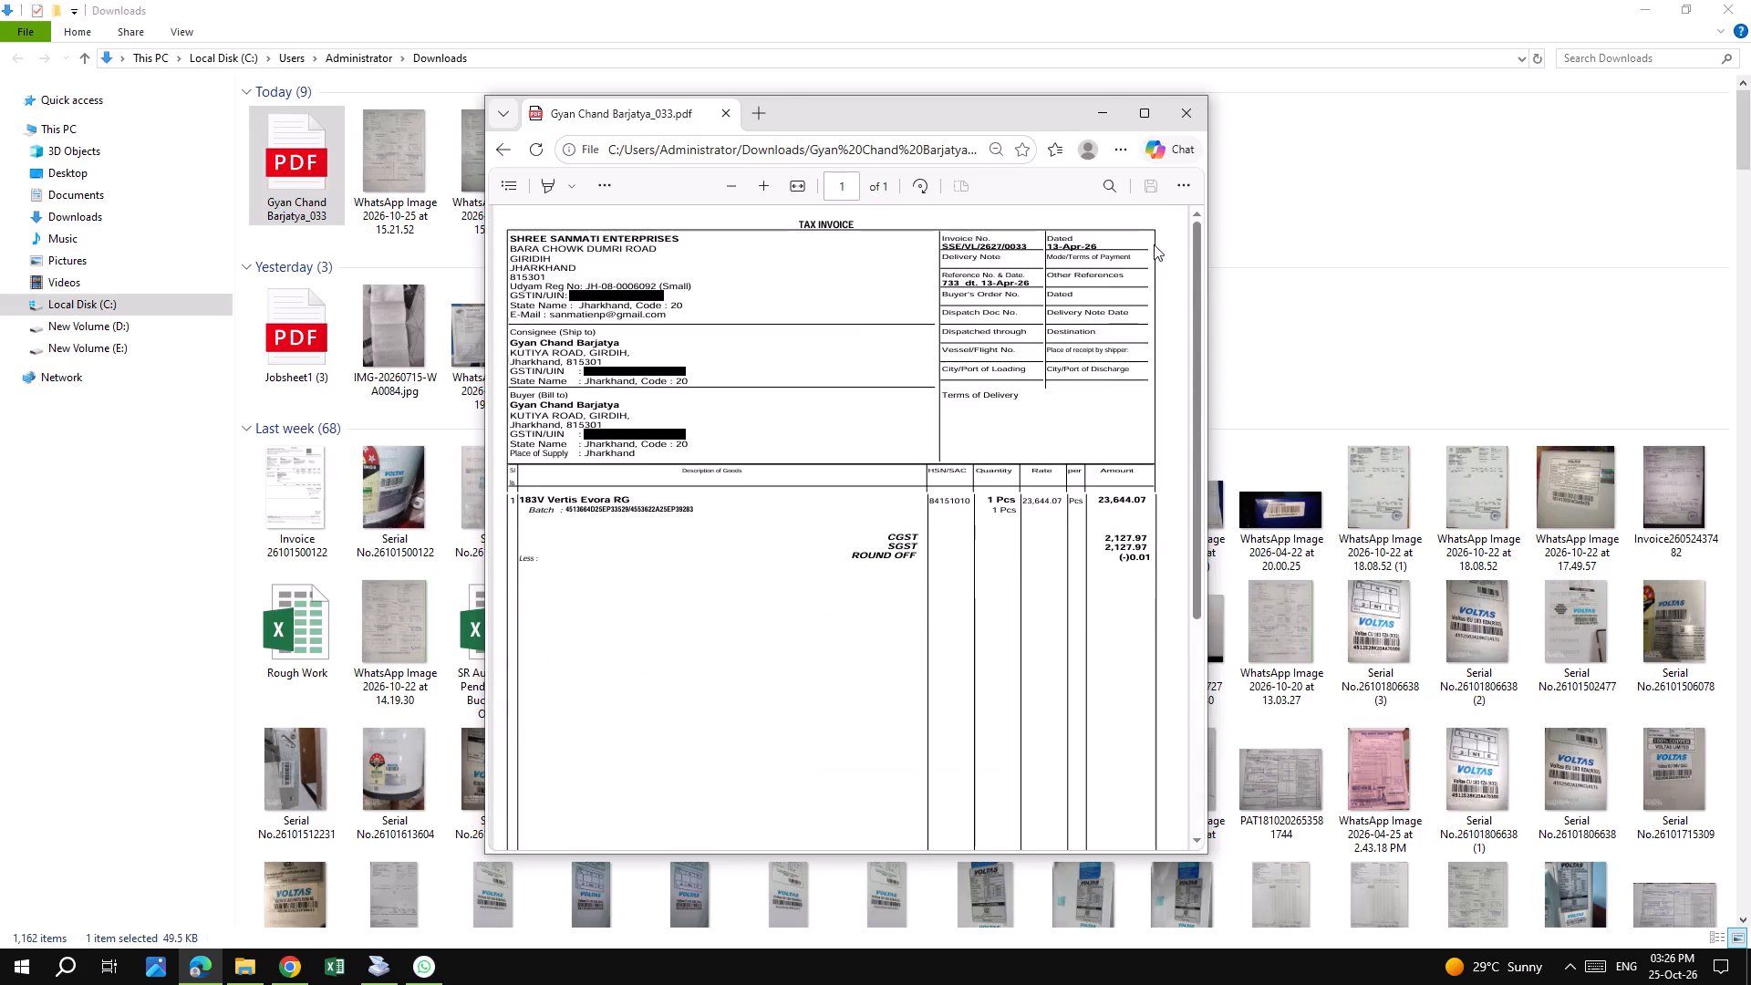
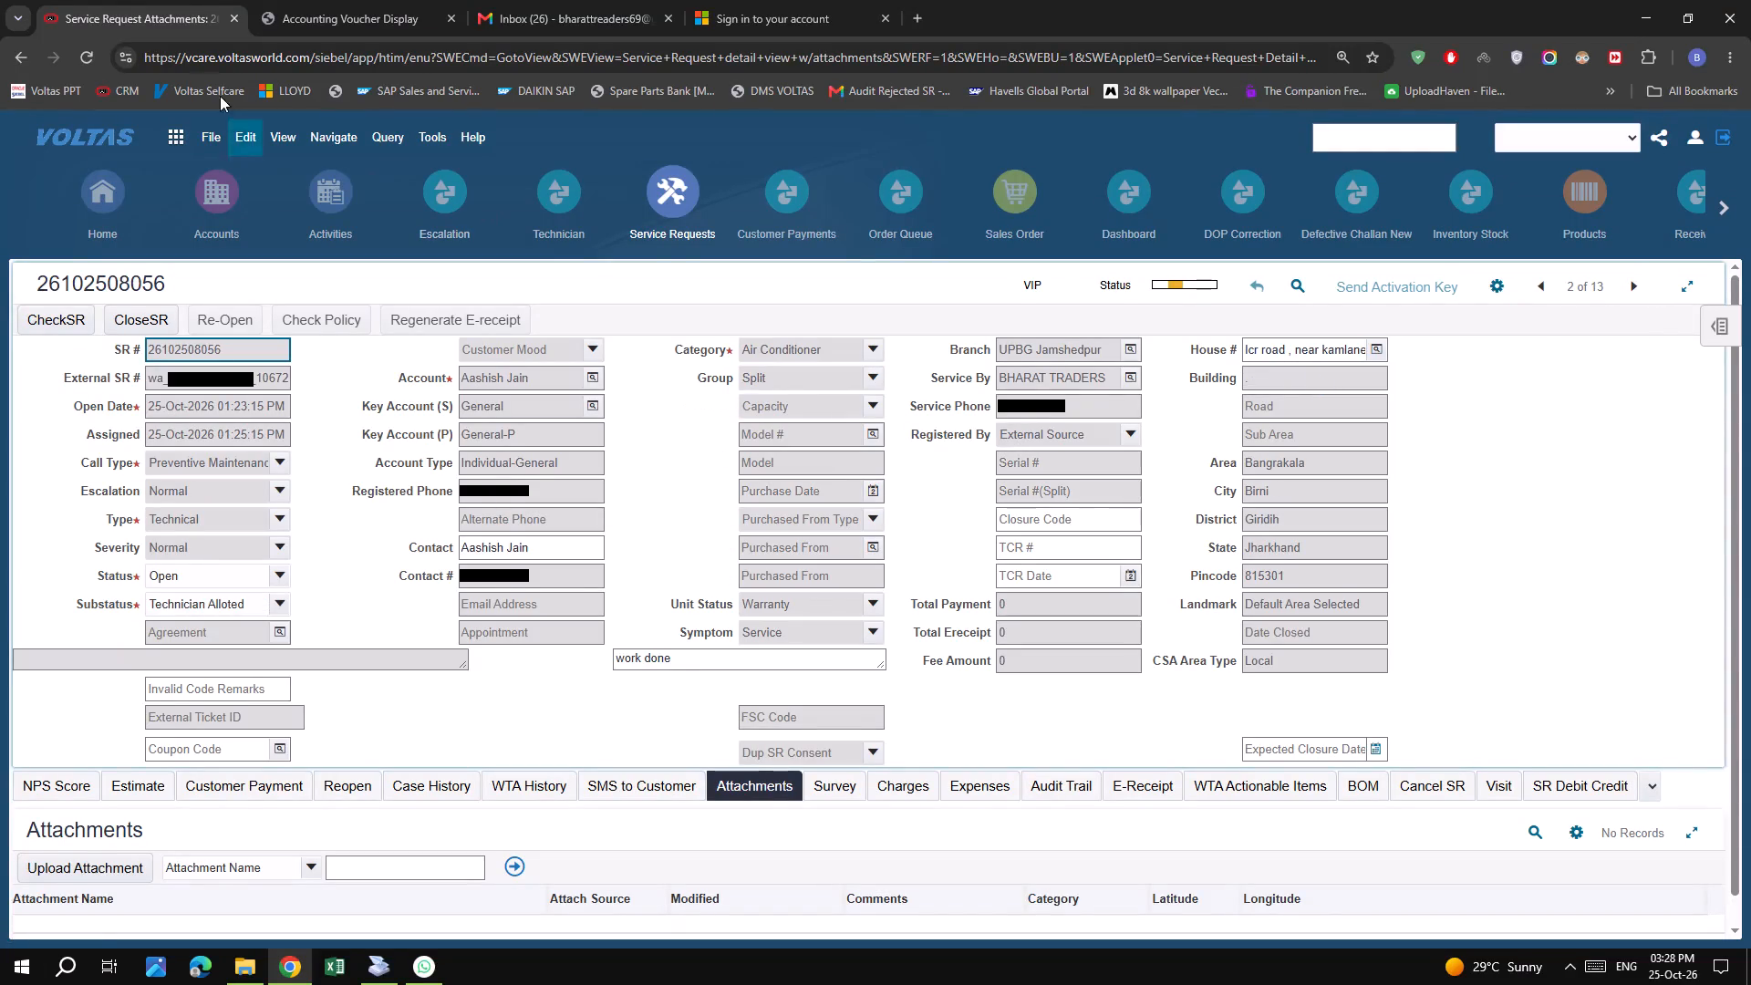
Reload the service request page and recheck its attachments list, stepping to the previous request and back to refresh the record.
left_click(81, 49)
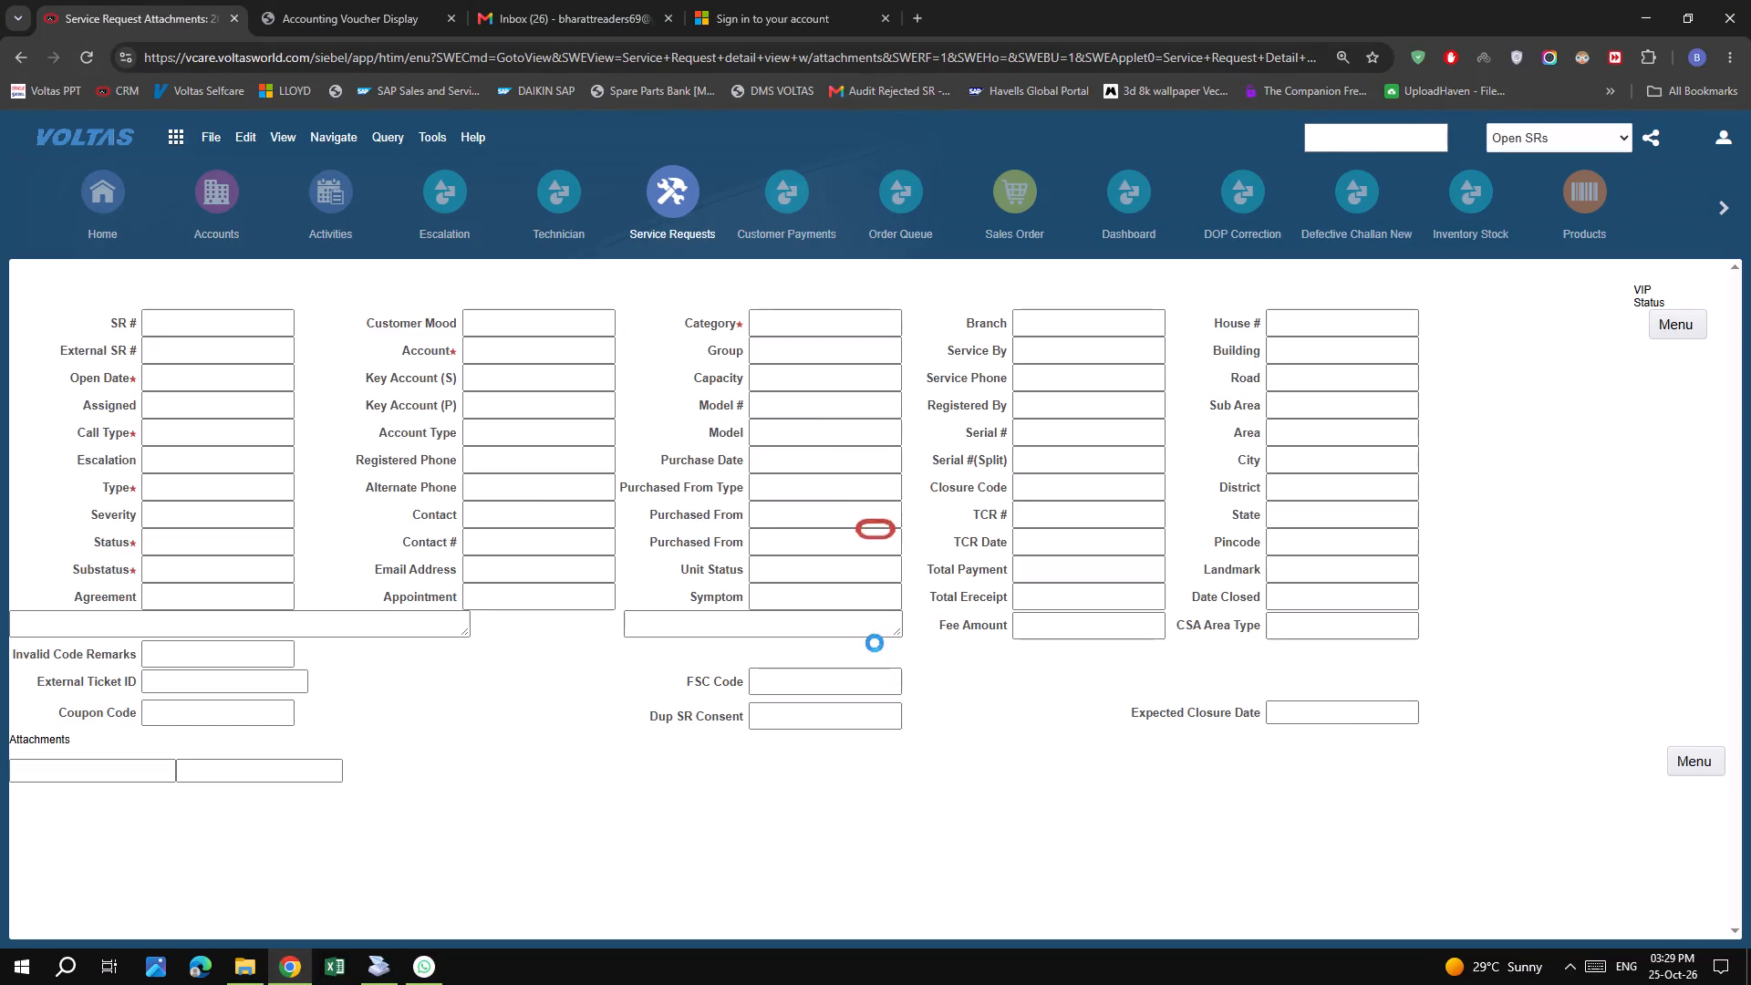
scroll(1030, 542, "down", 6)
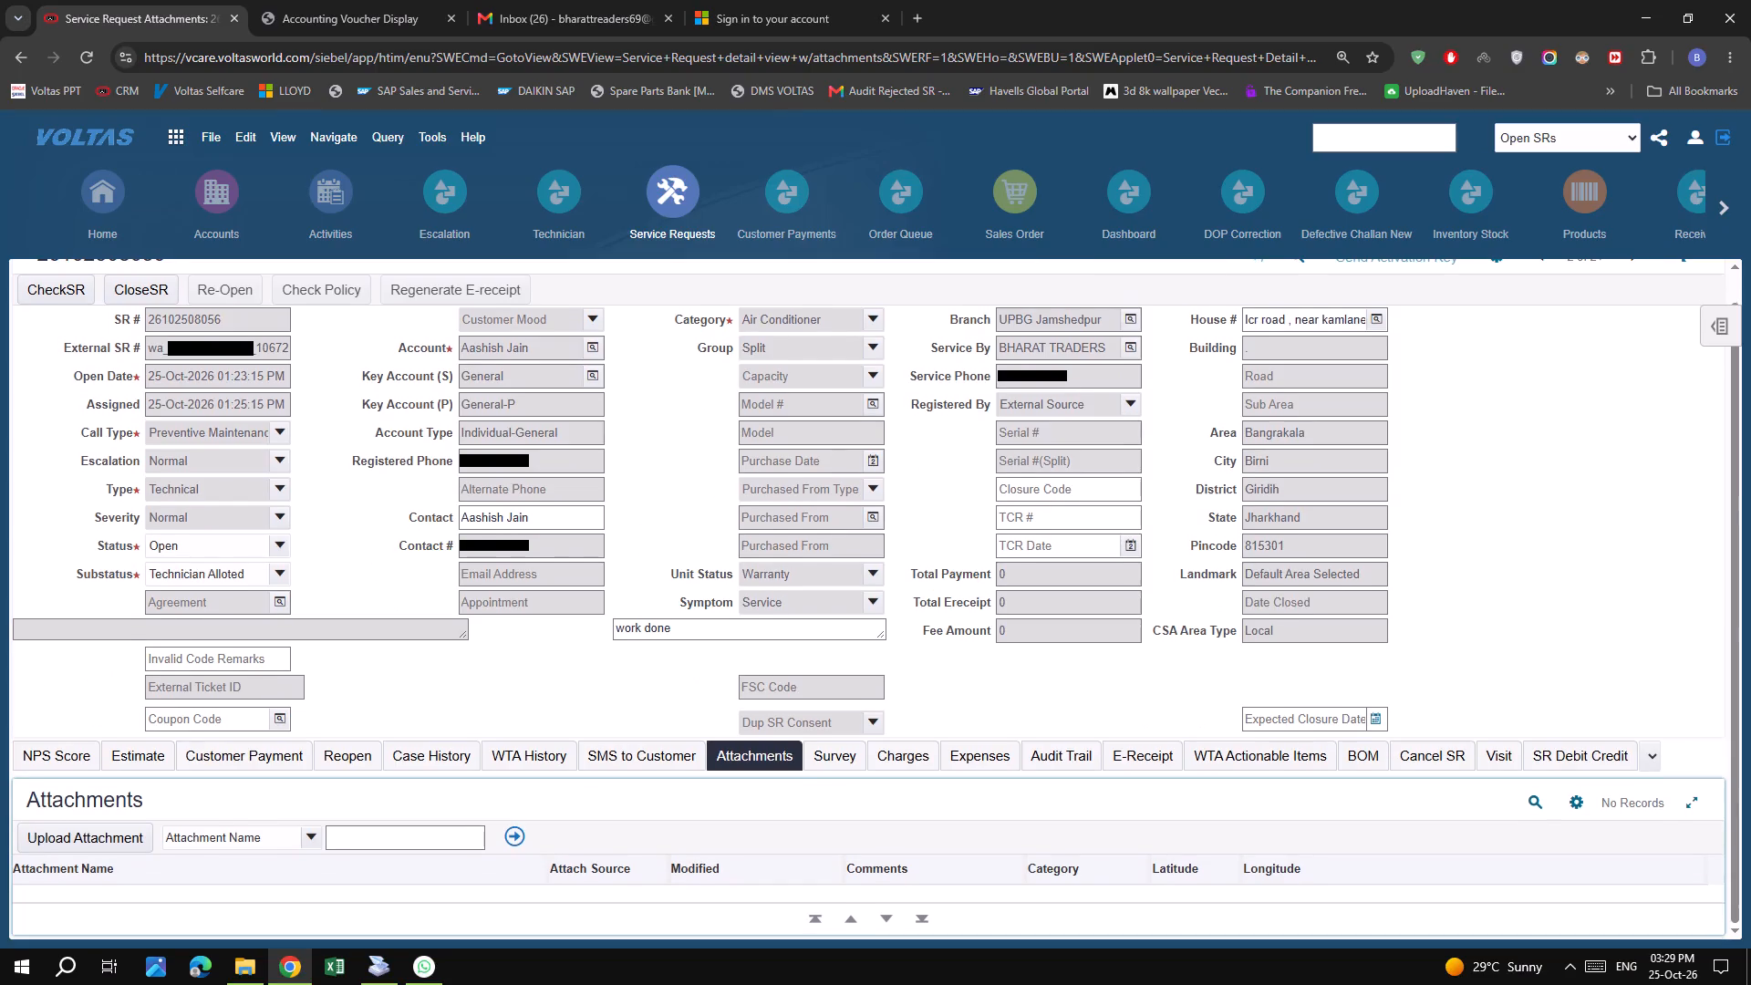
scroll(1515, 603, "up", 6)
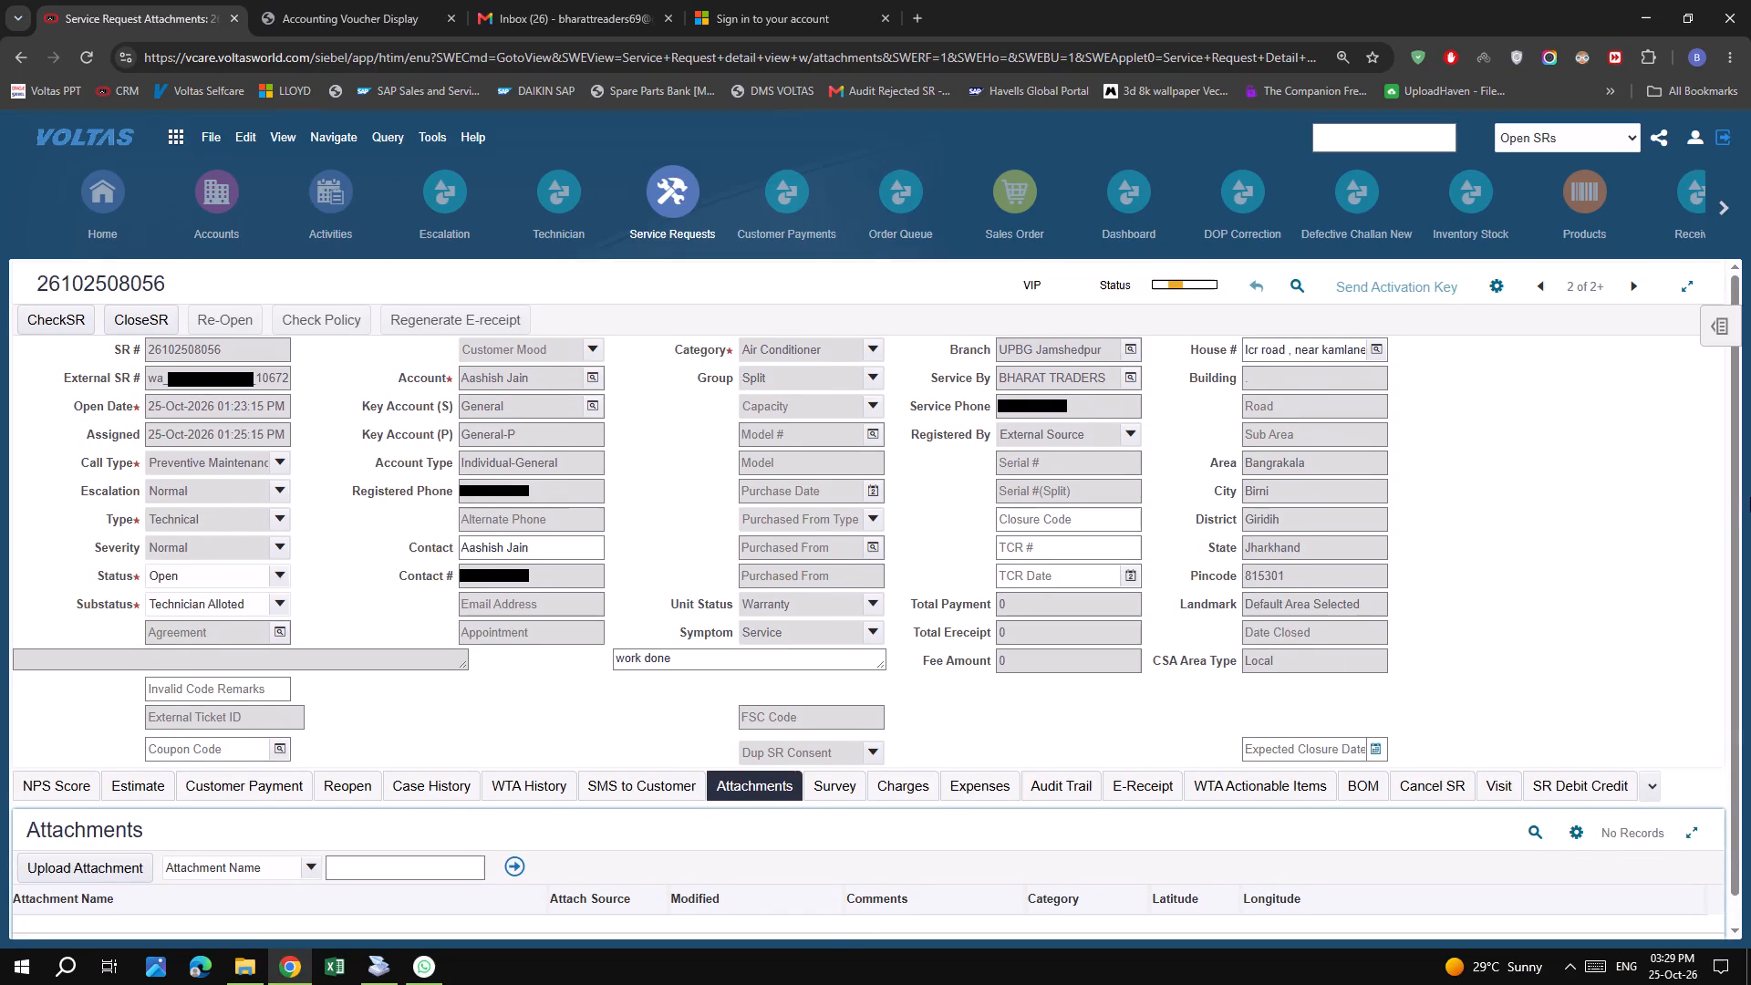
left_click(1546, 288)
left_click(1642, 285)
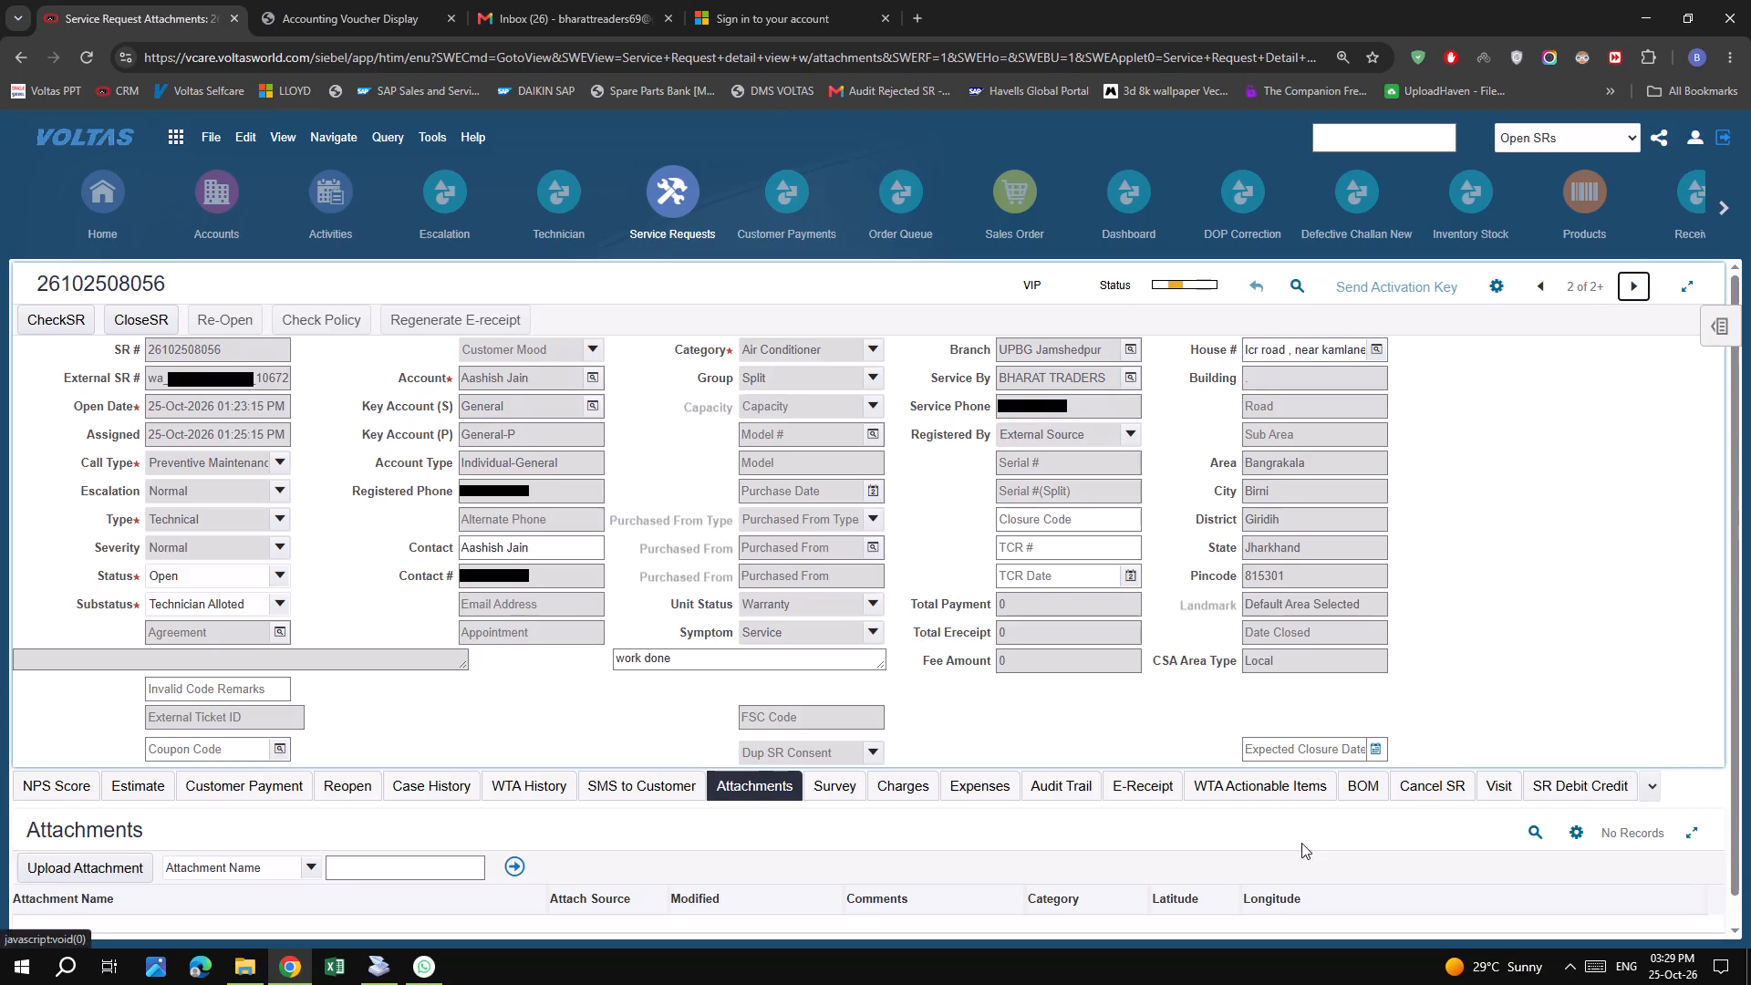
Reload the open service request page, check its attachments list for uploaded files, and refresh the page once more.
left_click(86, 54)
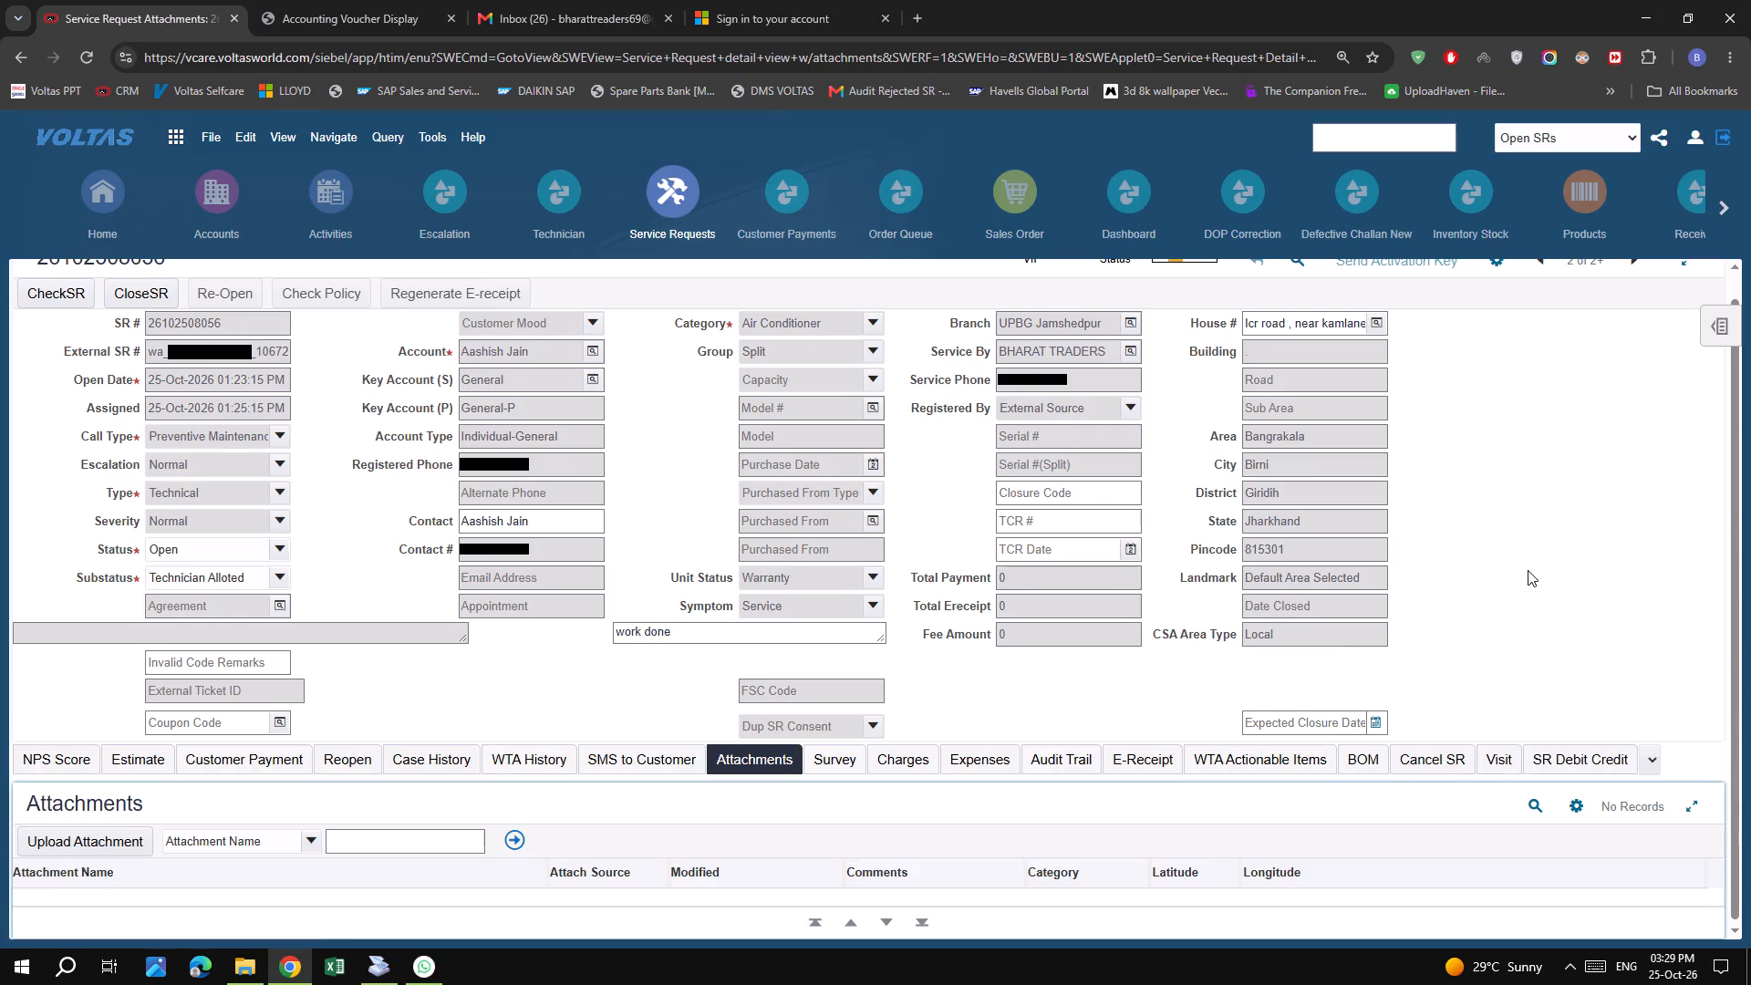
scroll(1508, 574, "down", 6)
scroll(1508, 575, "up", 7)
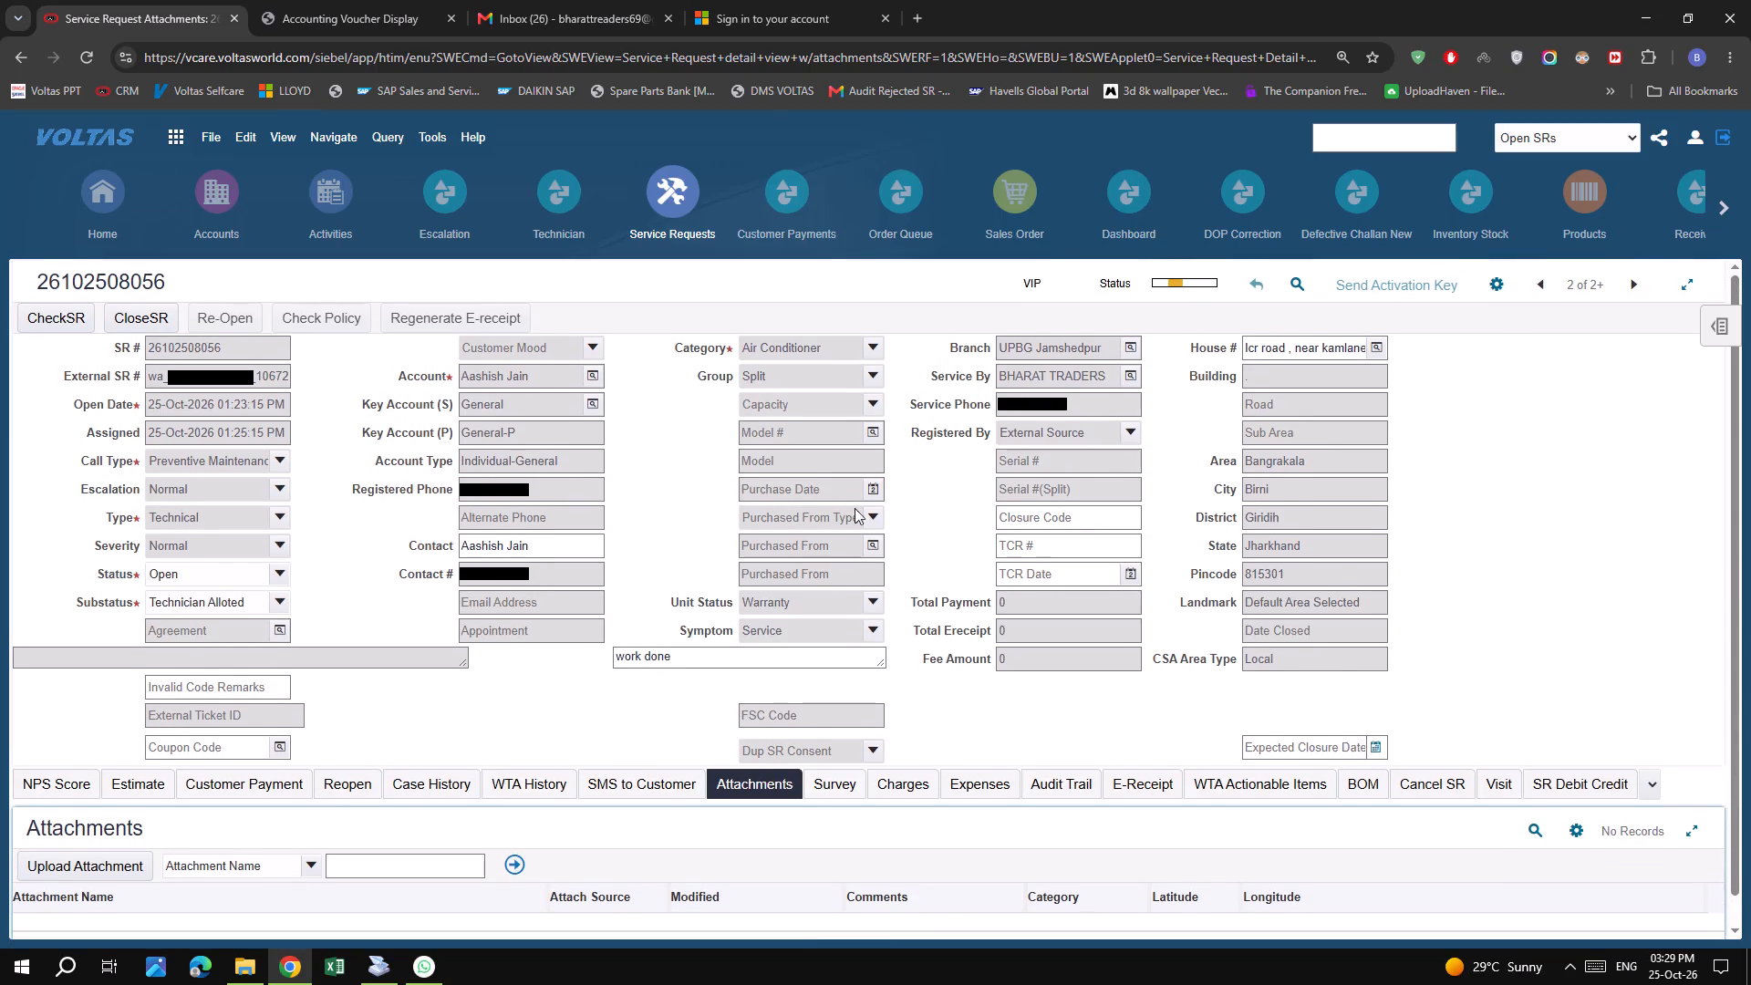
left_click(83, 58)
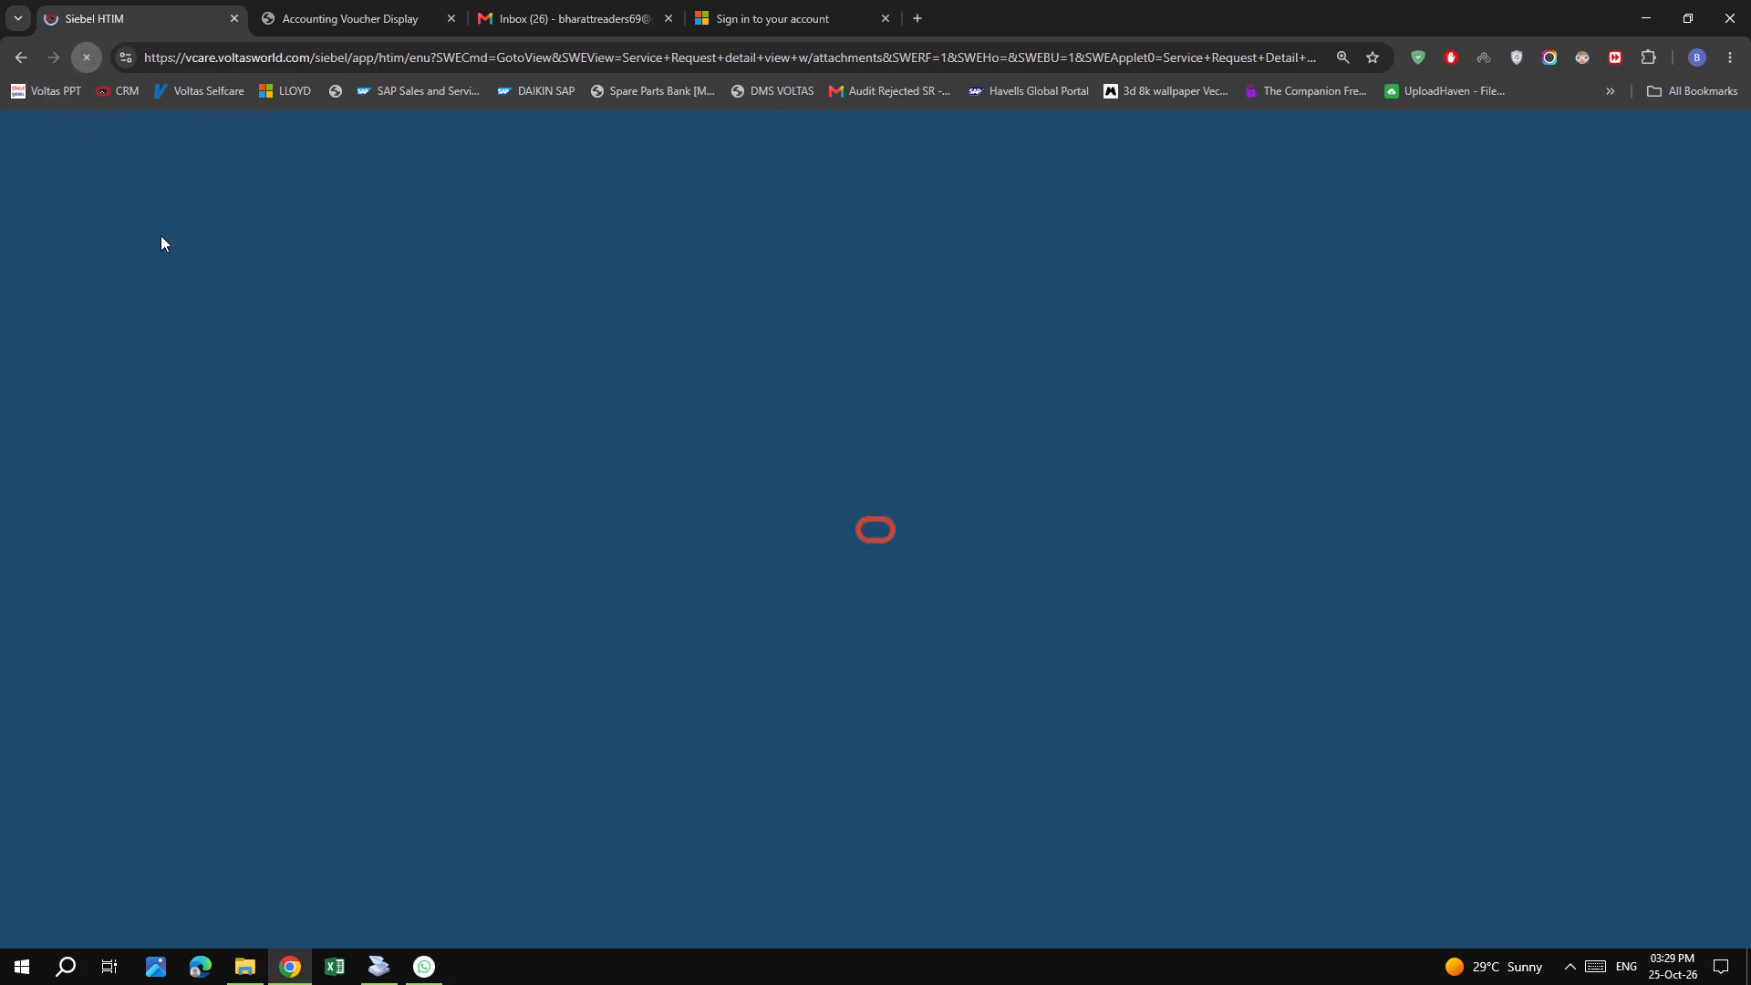
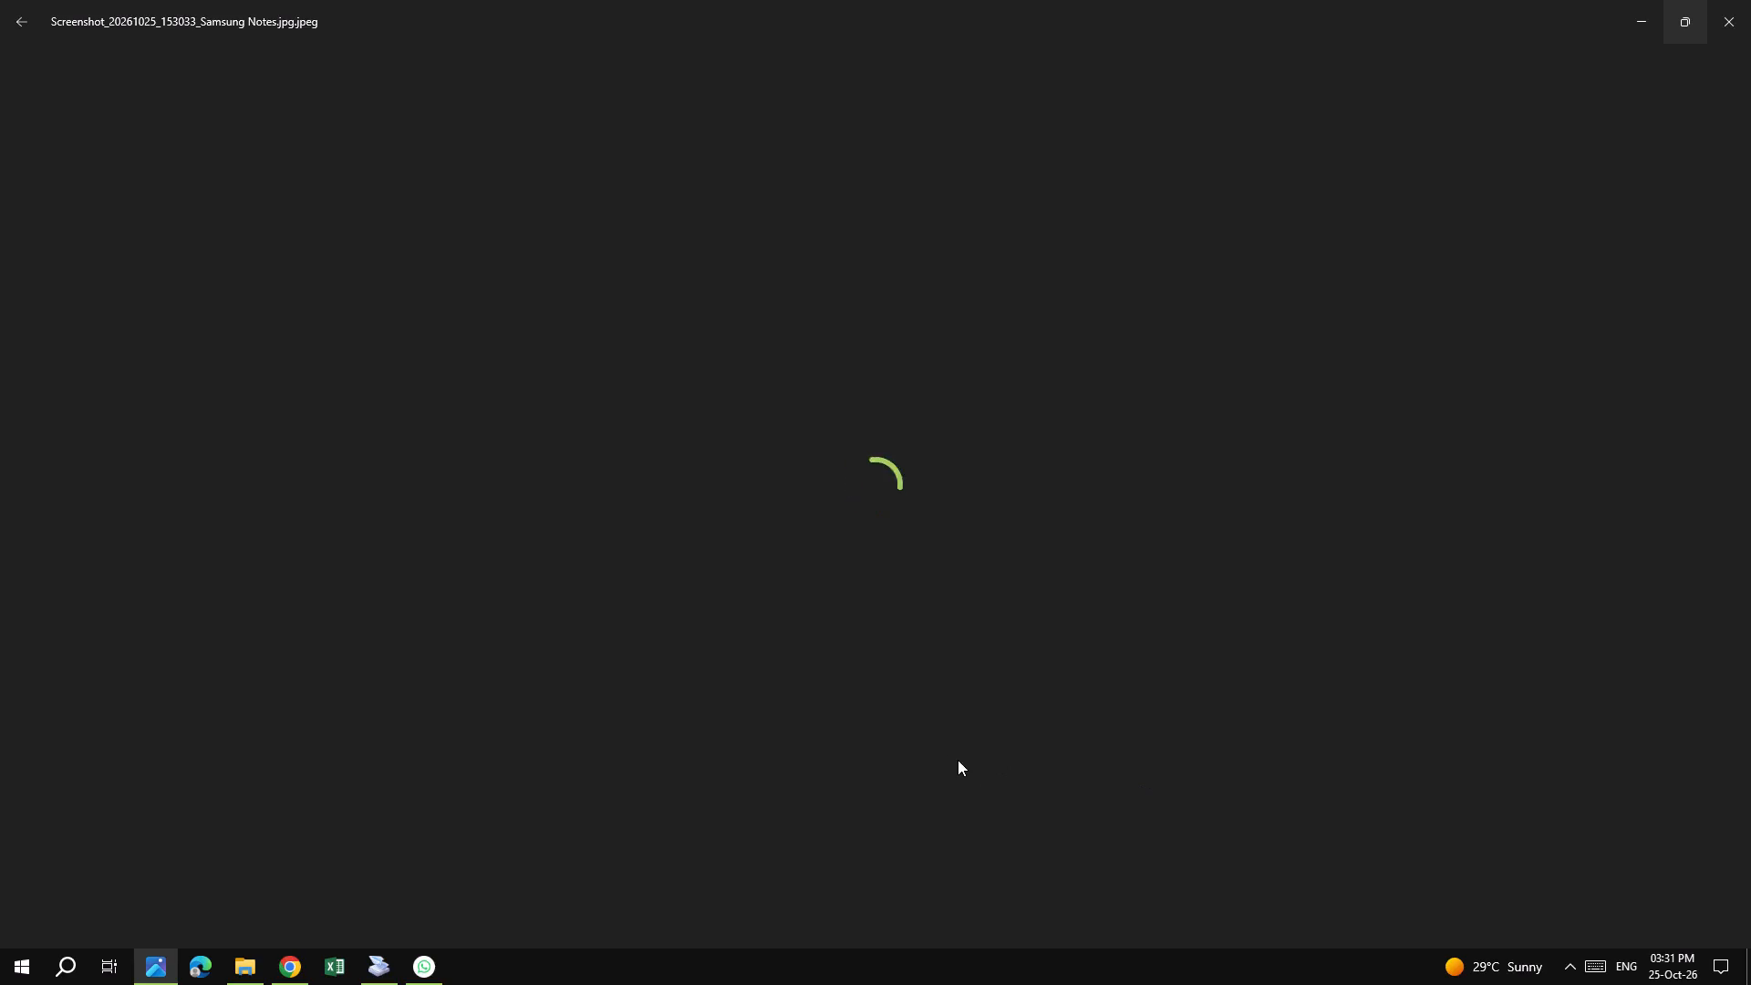
Crop the phone screenshot to the tax invoice page, about 1080 x 1462 pixels, removing the phone's header and bottom bar.
left_click_drag(876, 802, 886, 689)
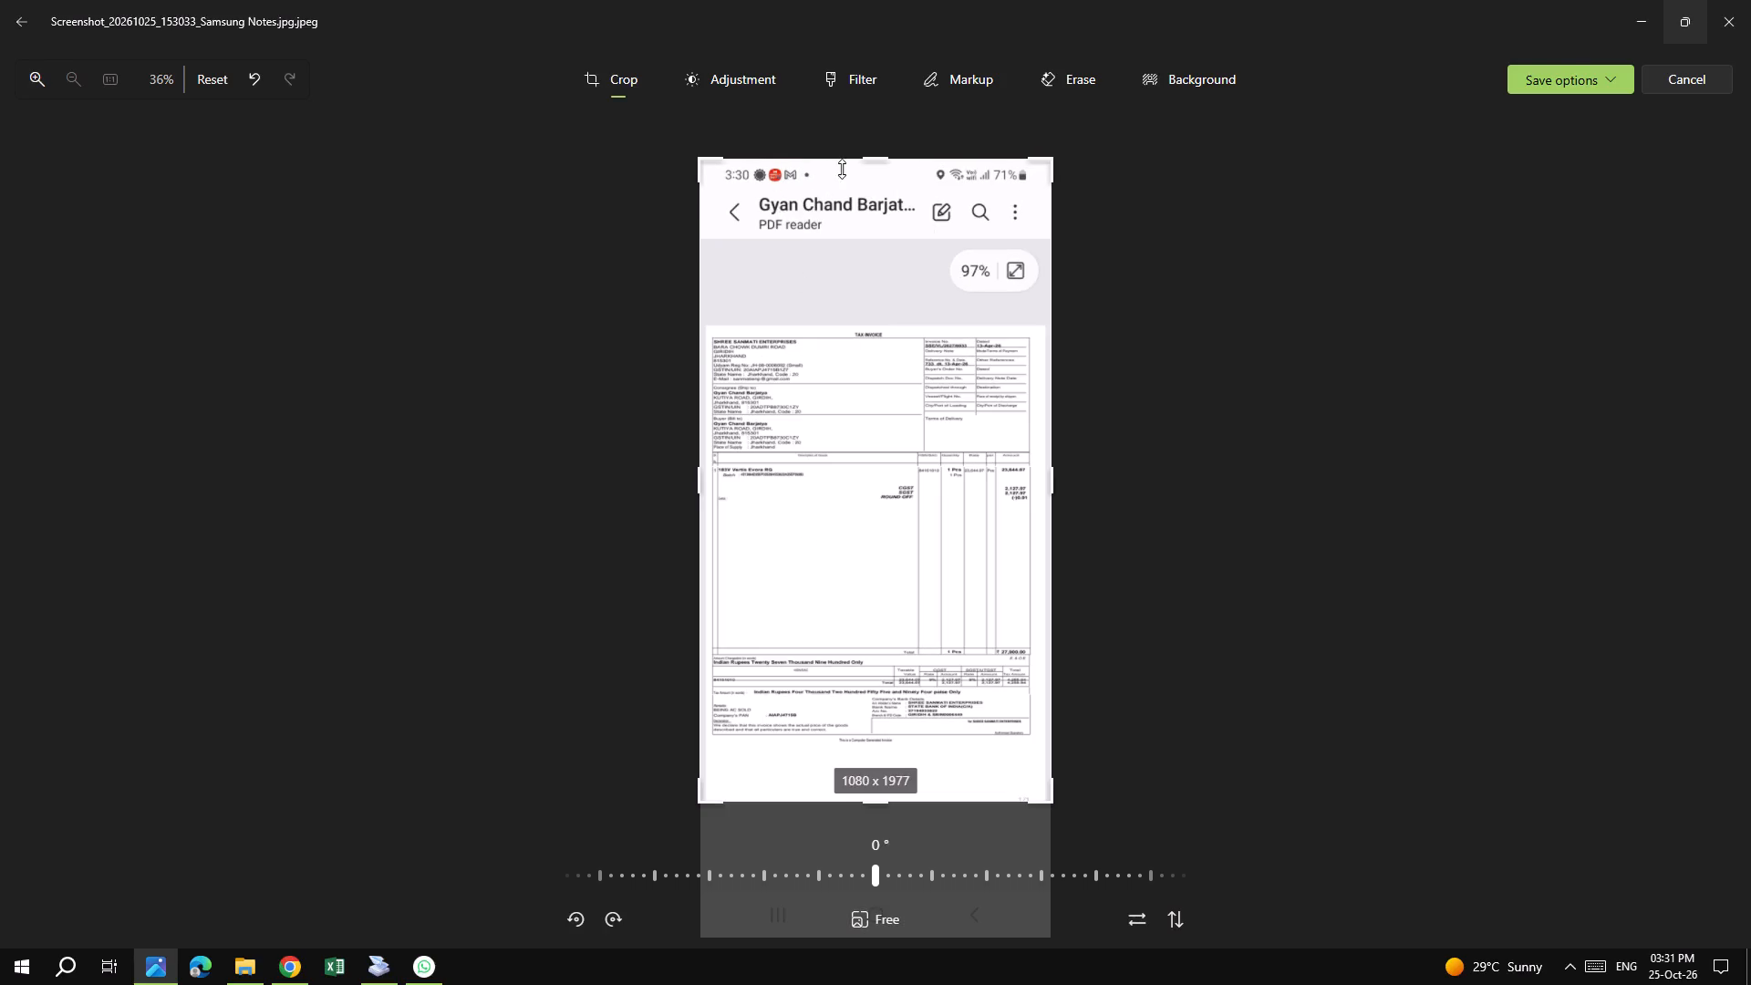
left_click_drag(850, 159, 851, 326)
Save the cropped invoice as a JPEG copy in Downloads, adding "fgd" to the end of the existing file name.
left_click(1570, 79)
left_click(1559, 116)
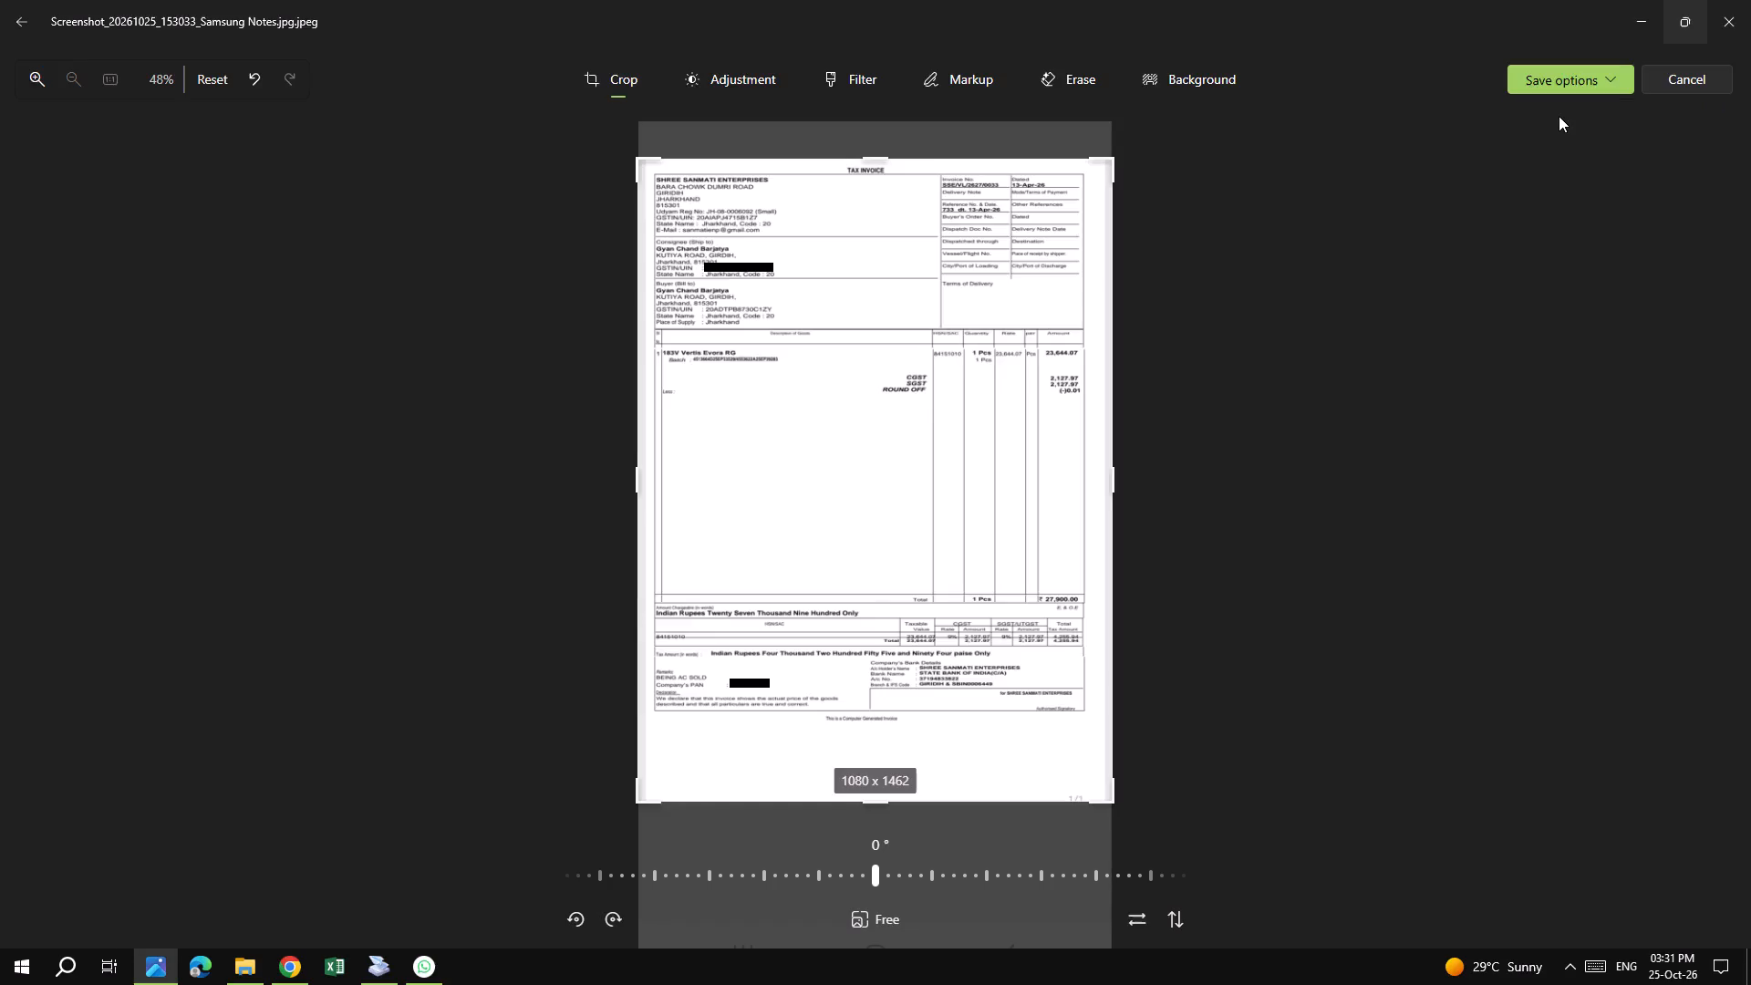
left_click(451, 337)
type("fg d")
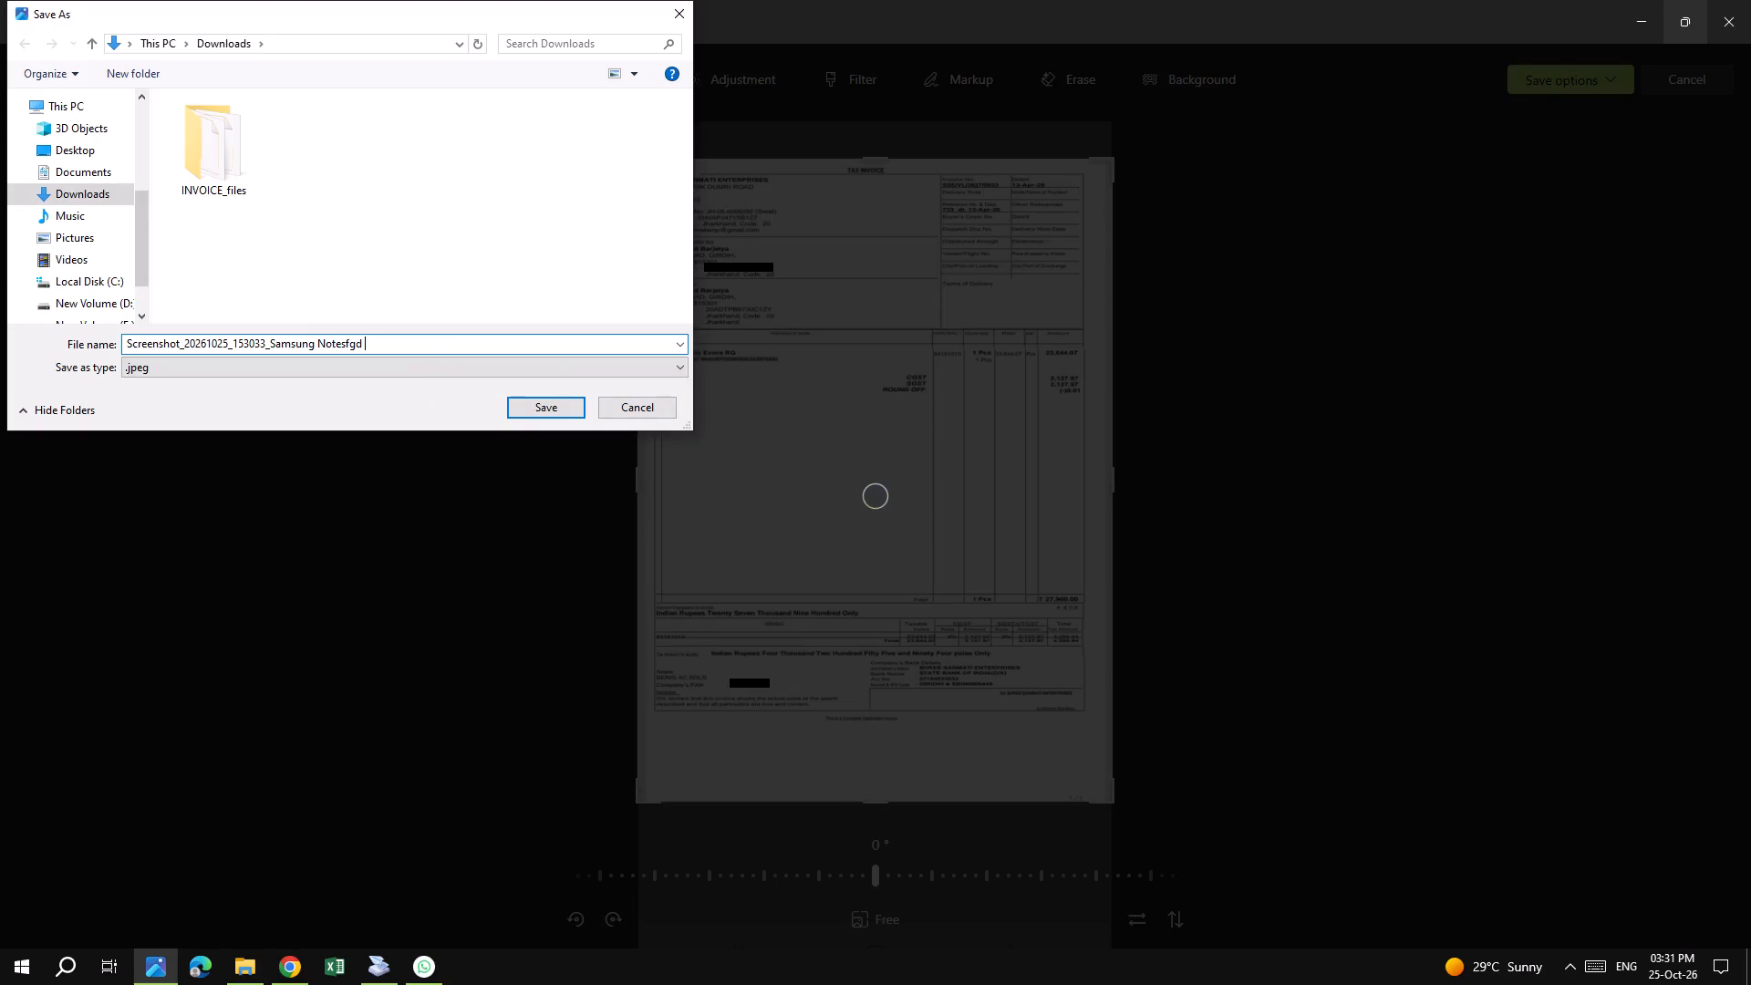
left_click(543, 399)
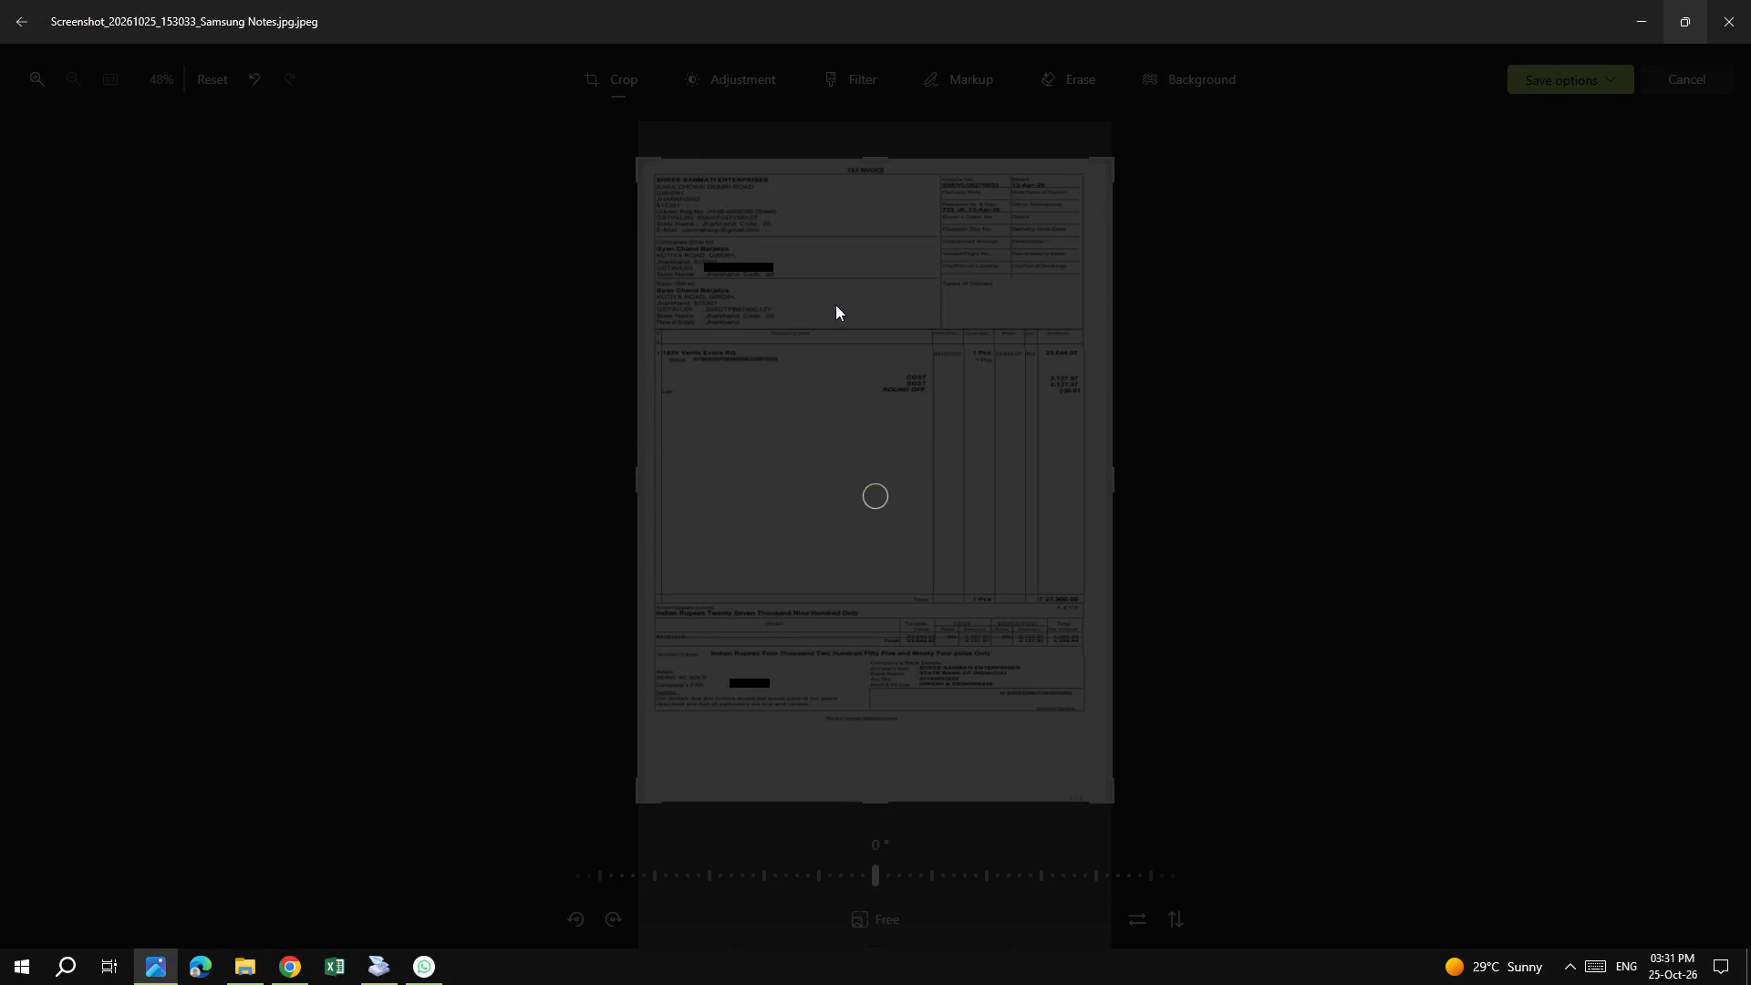
Examine the saved invoice image up close, covering the seller, buyer, invoice date, item and amount details.
scroll(1030, 161, "up", 6)
left_click_drag(1051, 148, 1146, 577)
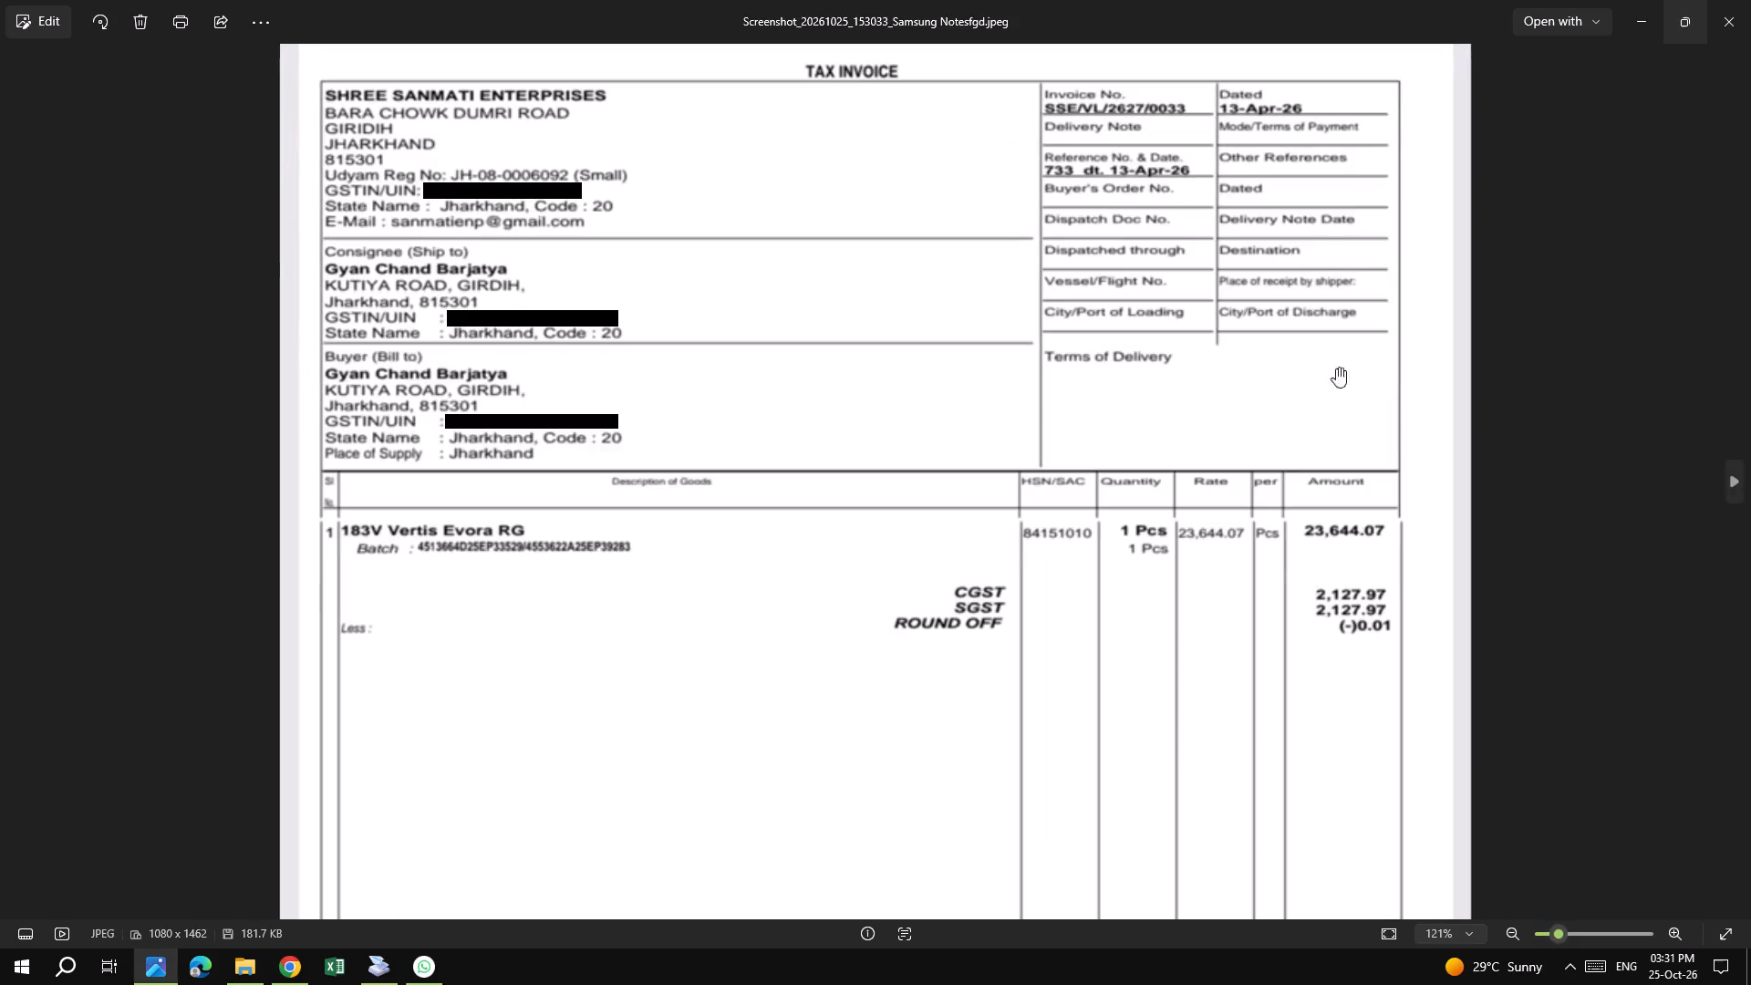
scroll(1308, 223, "up", 4)
left_click_drag(1308, 222, 1328, 318)
scroll(1328, 318, "down", 6)
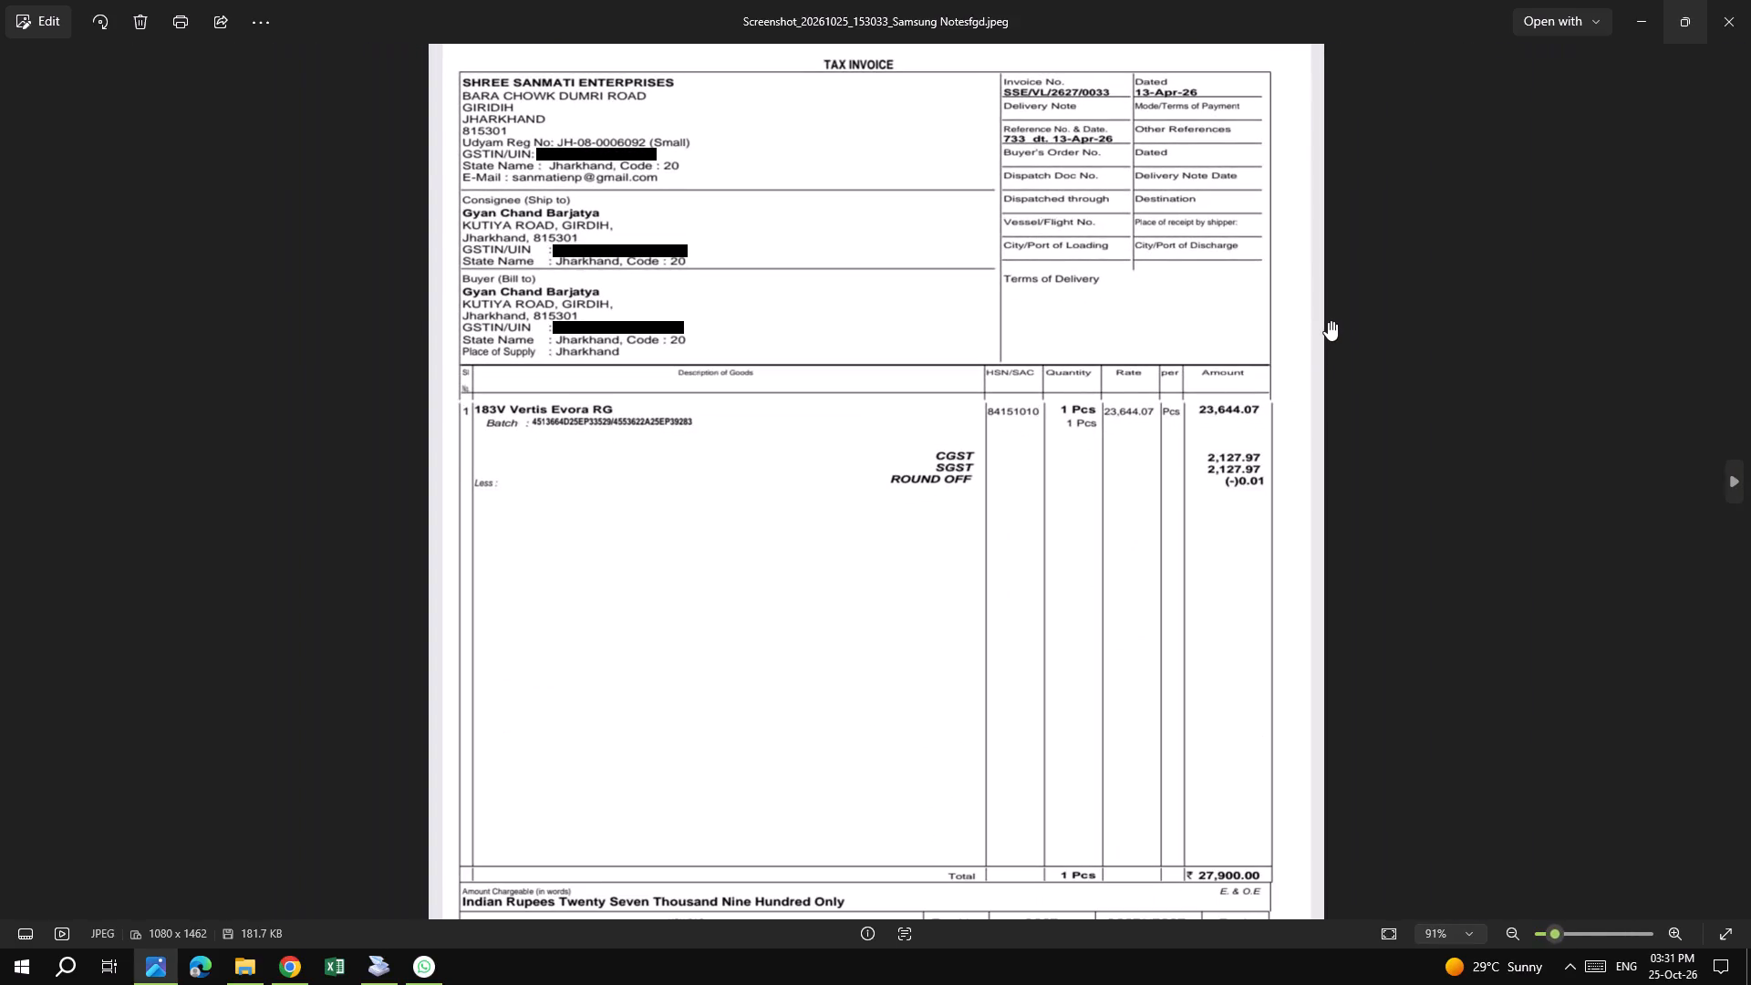
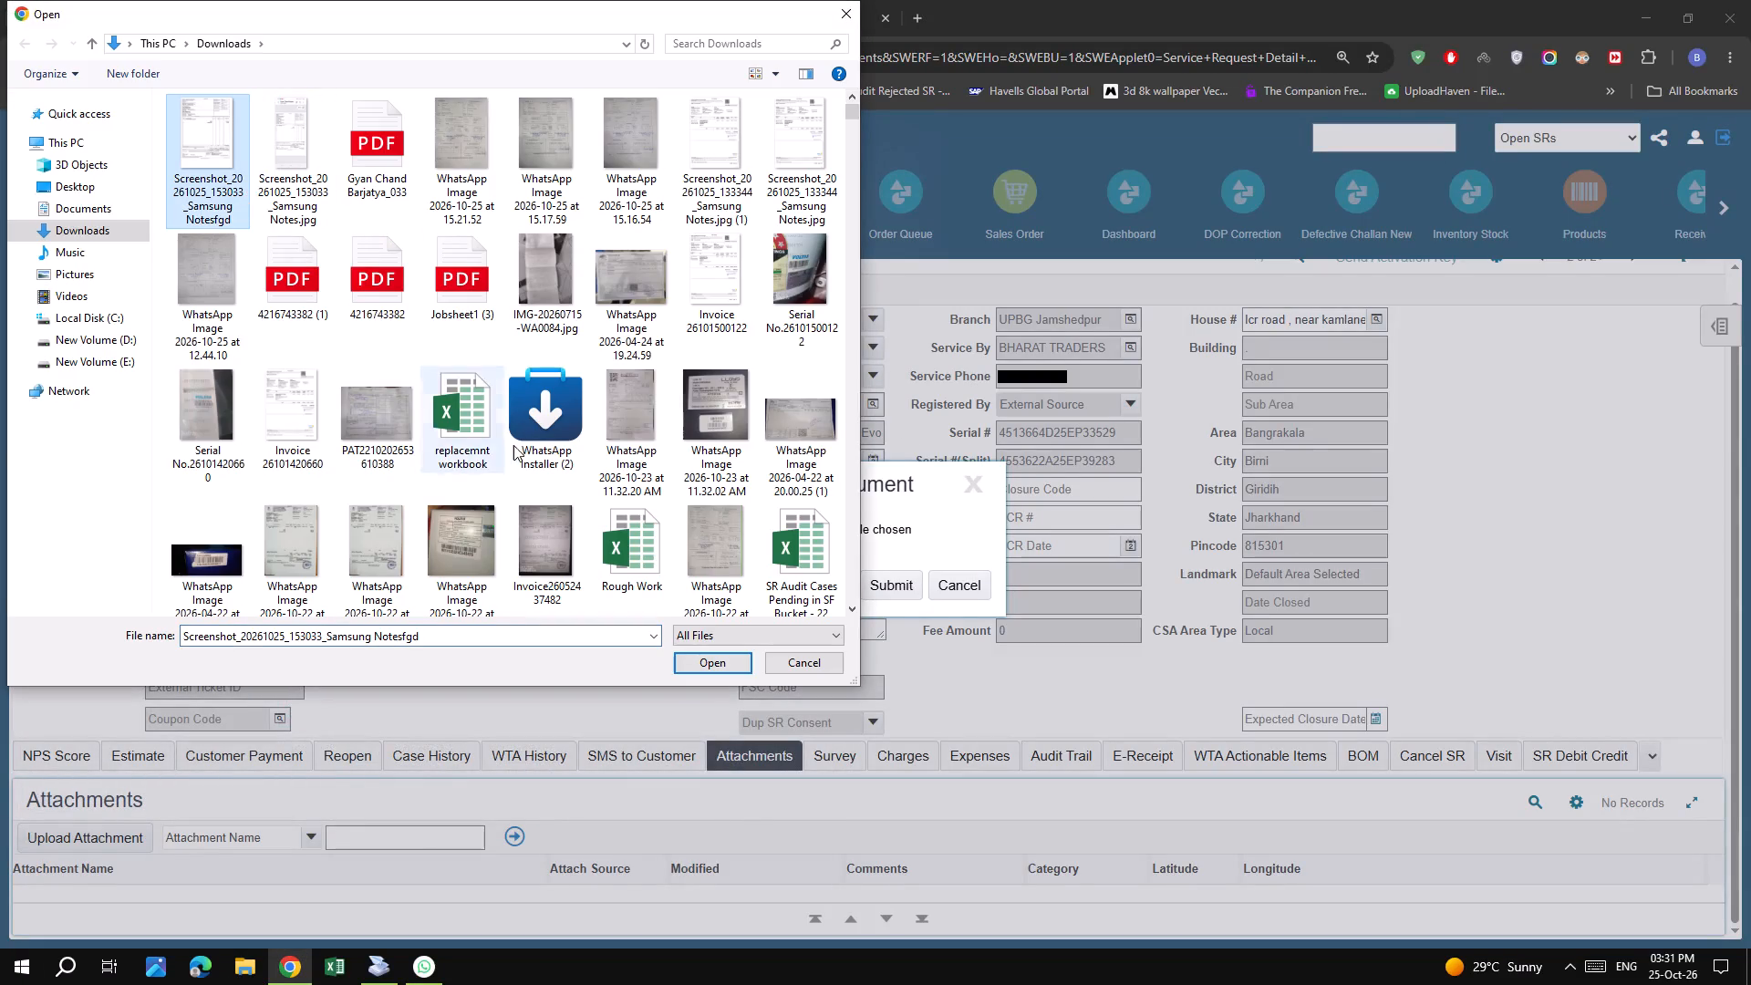
Upload the file Screenshot_20261025_153033_Samsung Notesfgd to the service request's attachments with the comment Invoice.
left_click(733, 663)
left_click(946, 536)
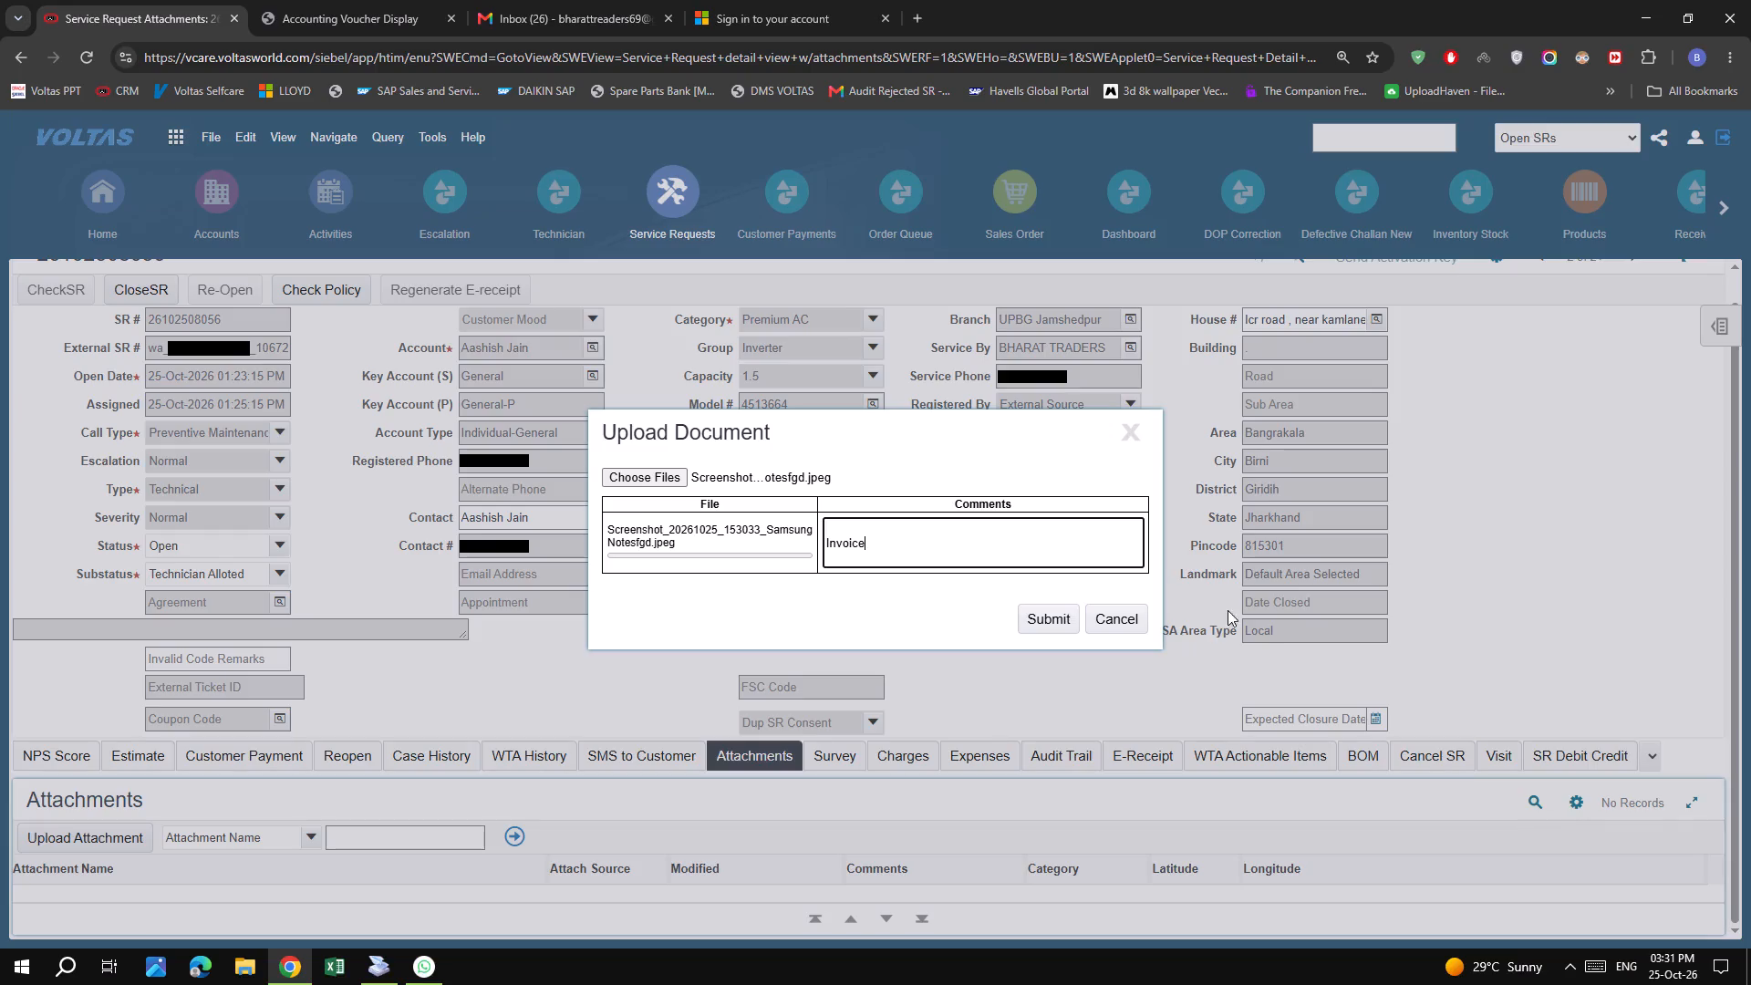
left_click(1040, 610)
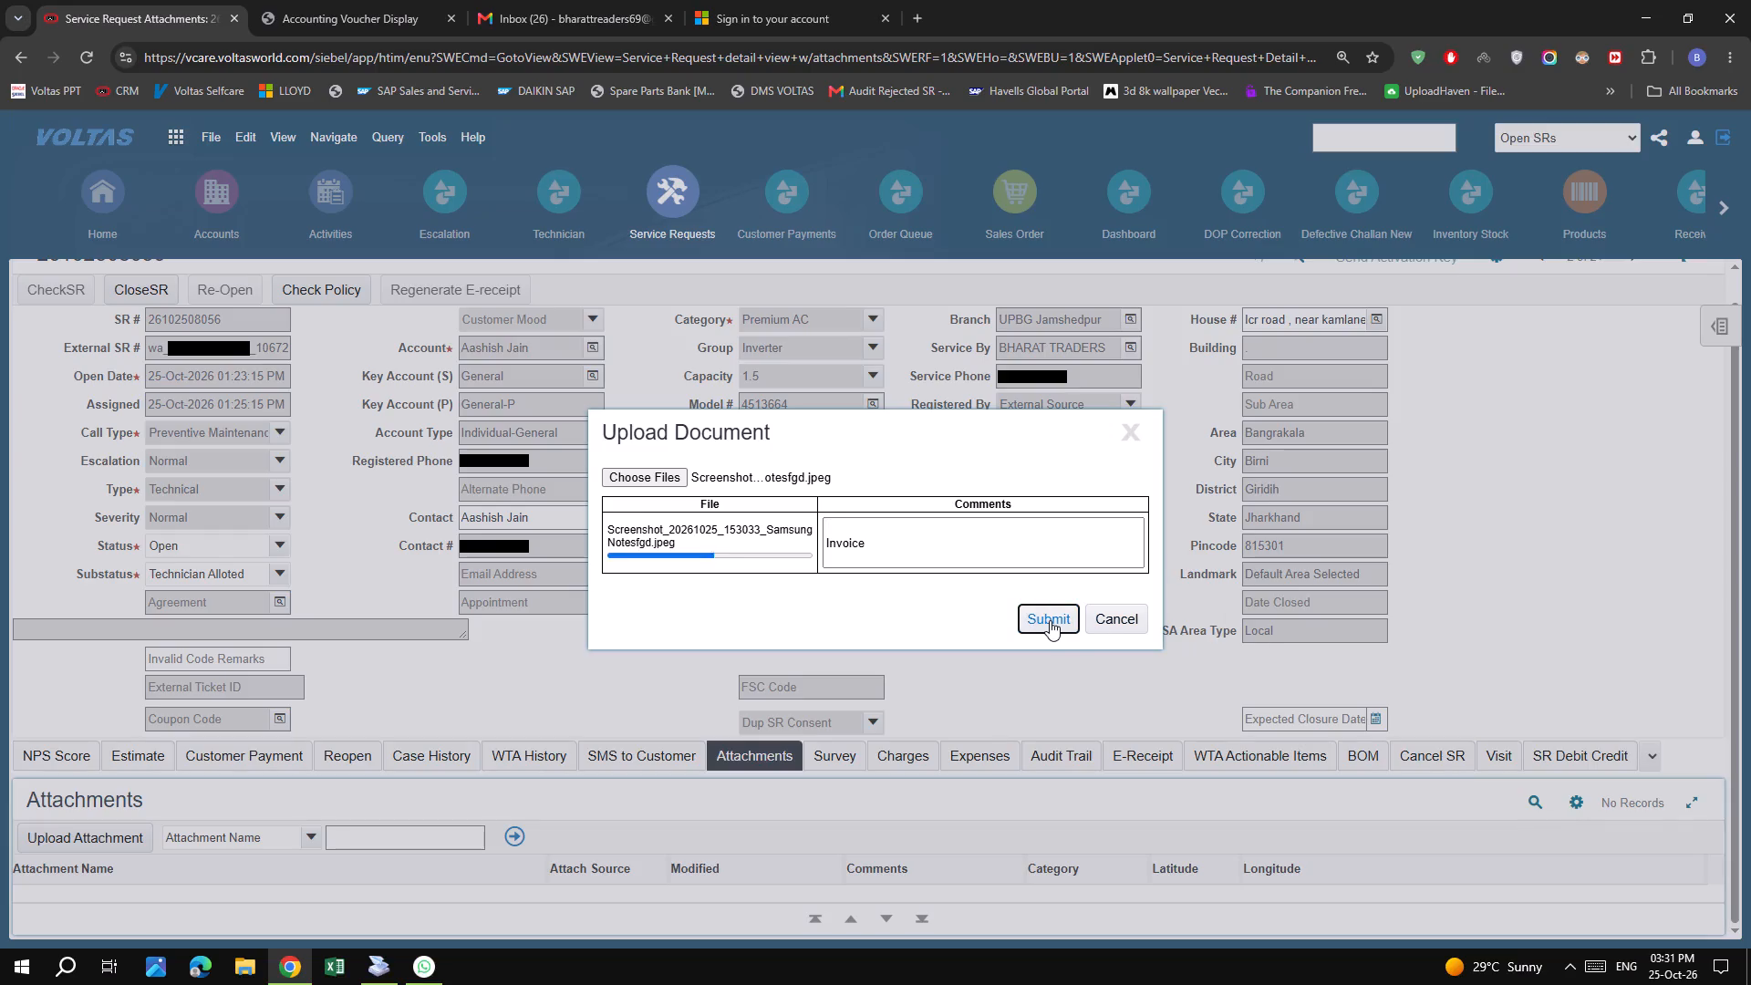
key("space")
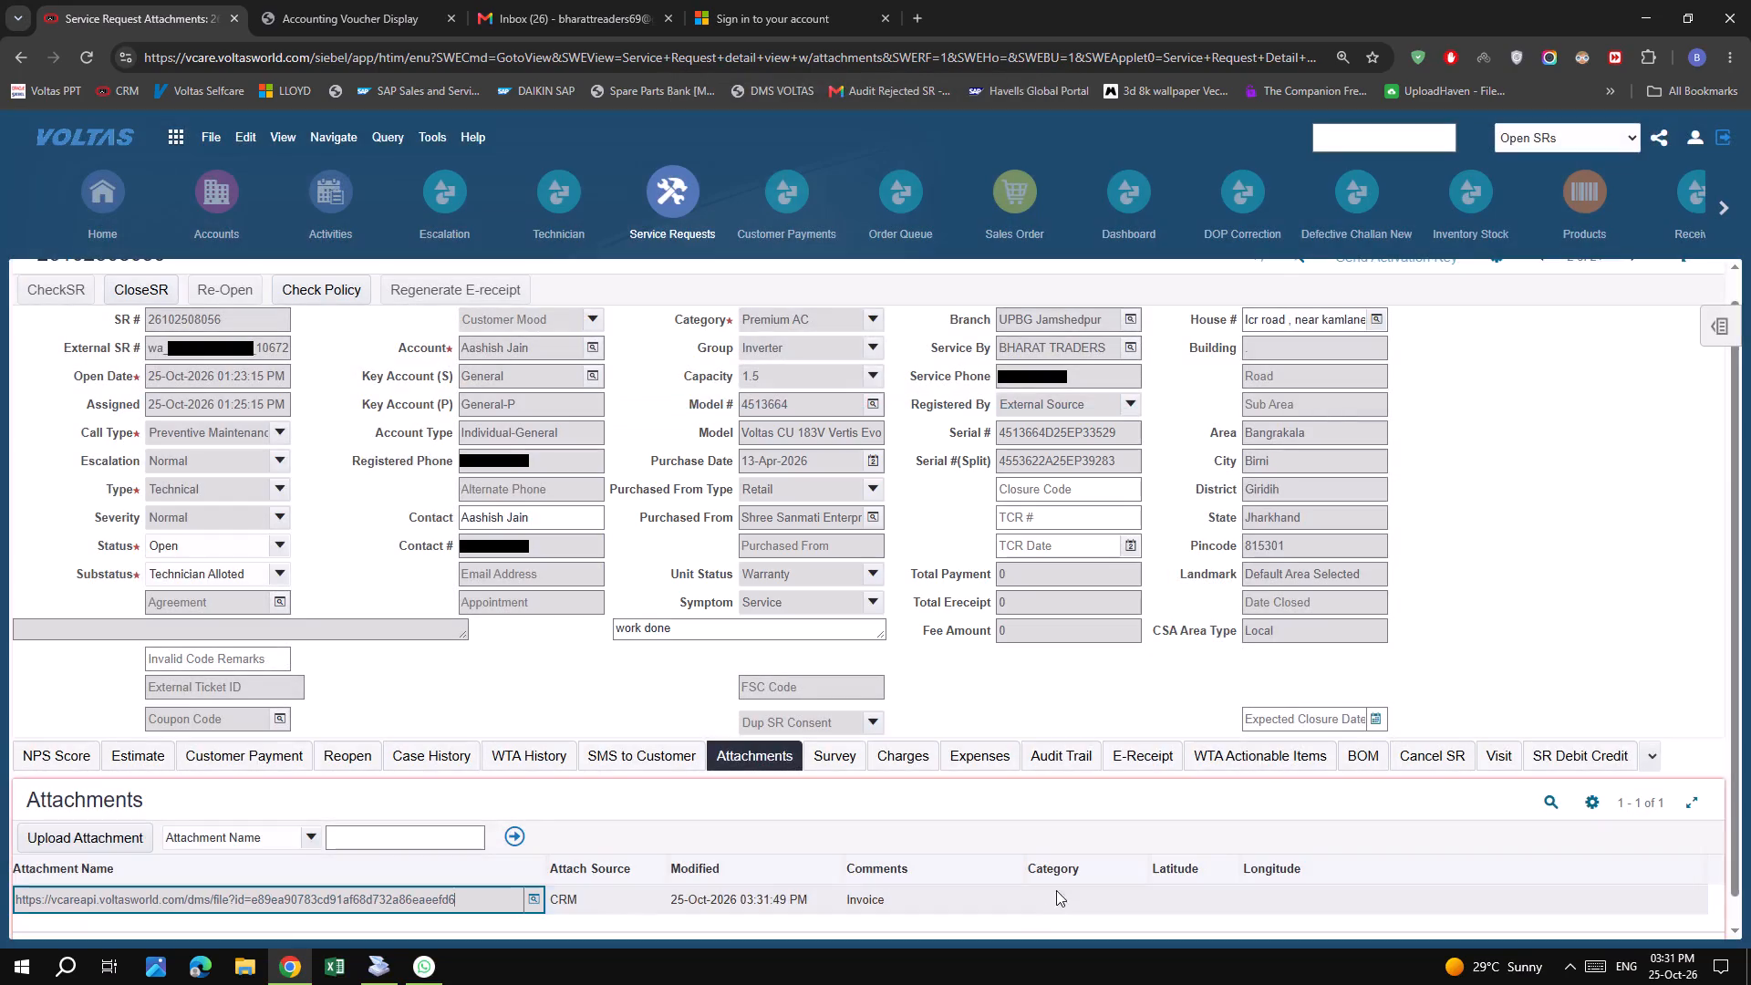
Set the new attachment's category to Invoice and rerun the attachments search to refresh the list.
left_click(1052, 905)
type("in")
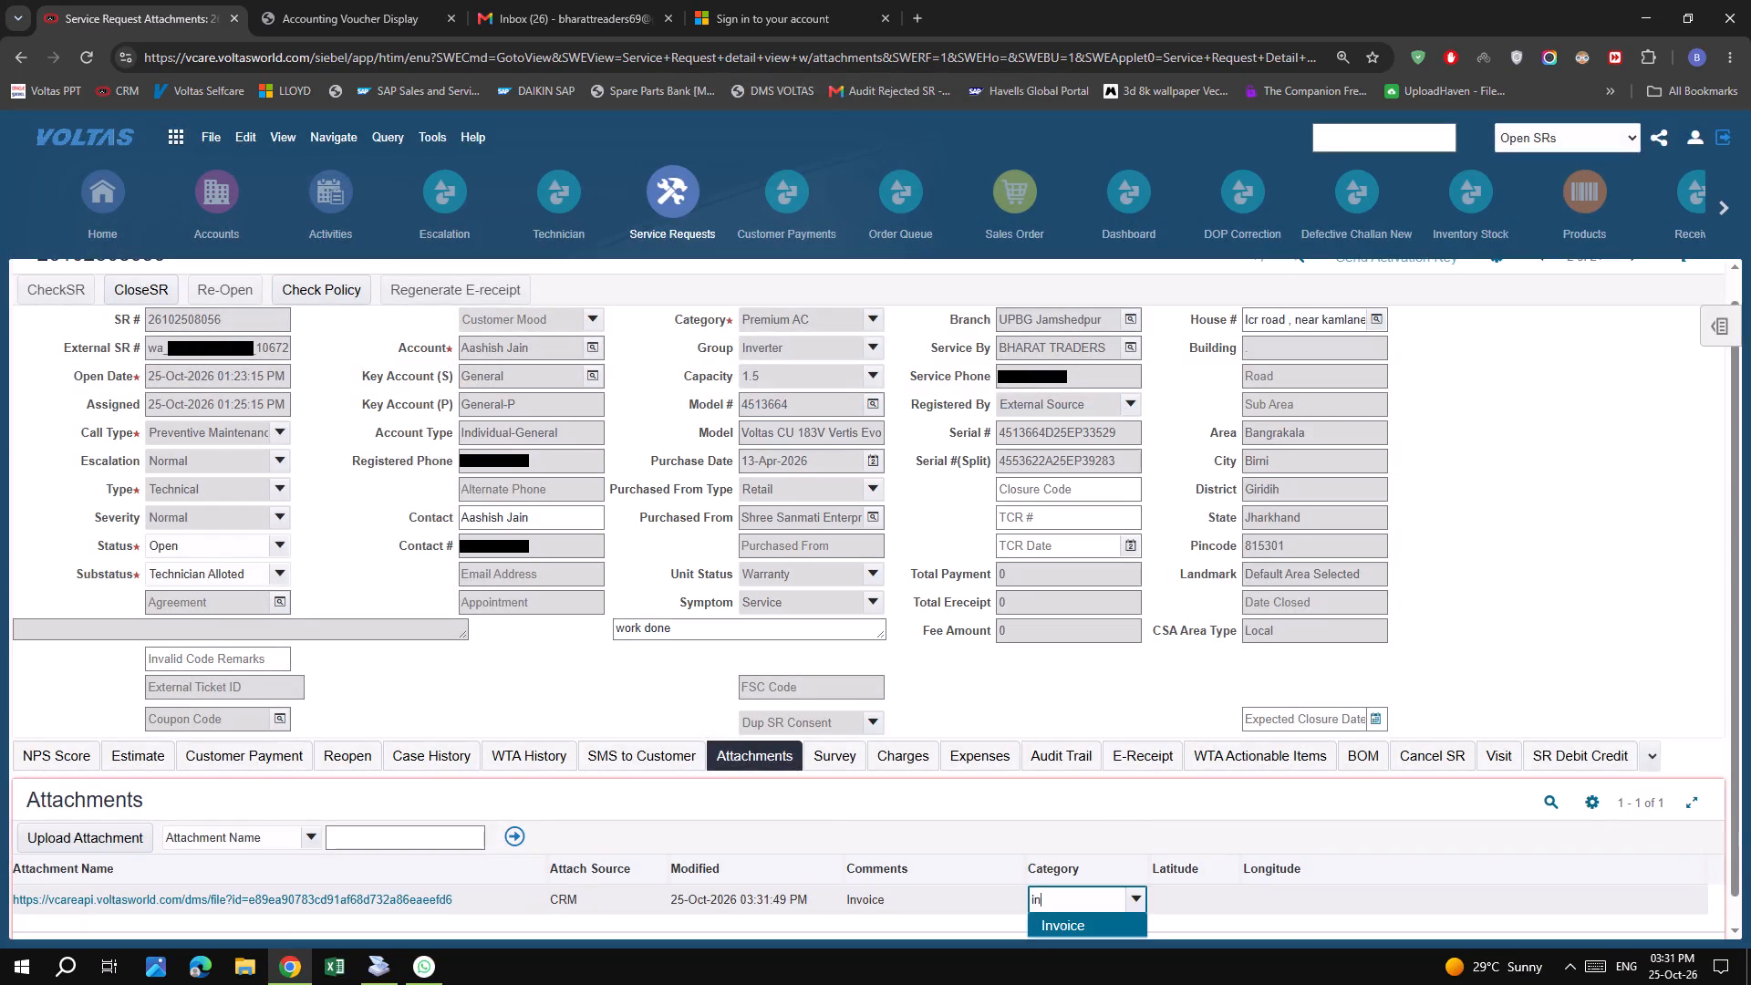
key("Return")
left_click(513, 838)
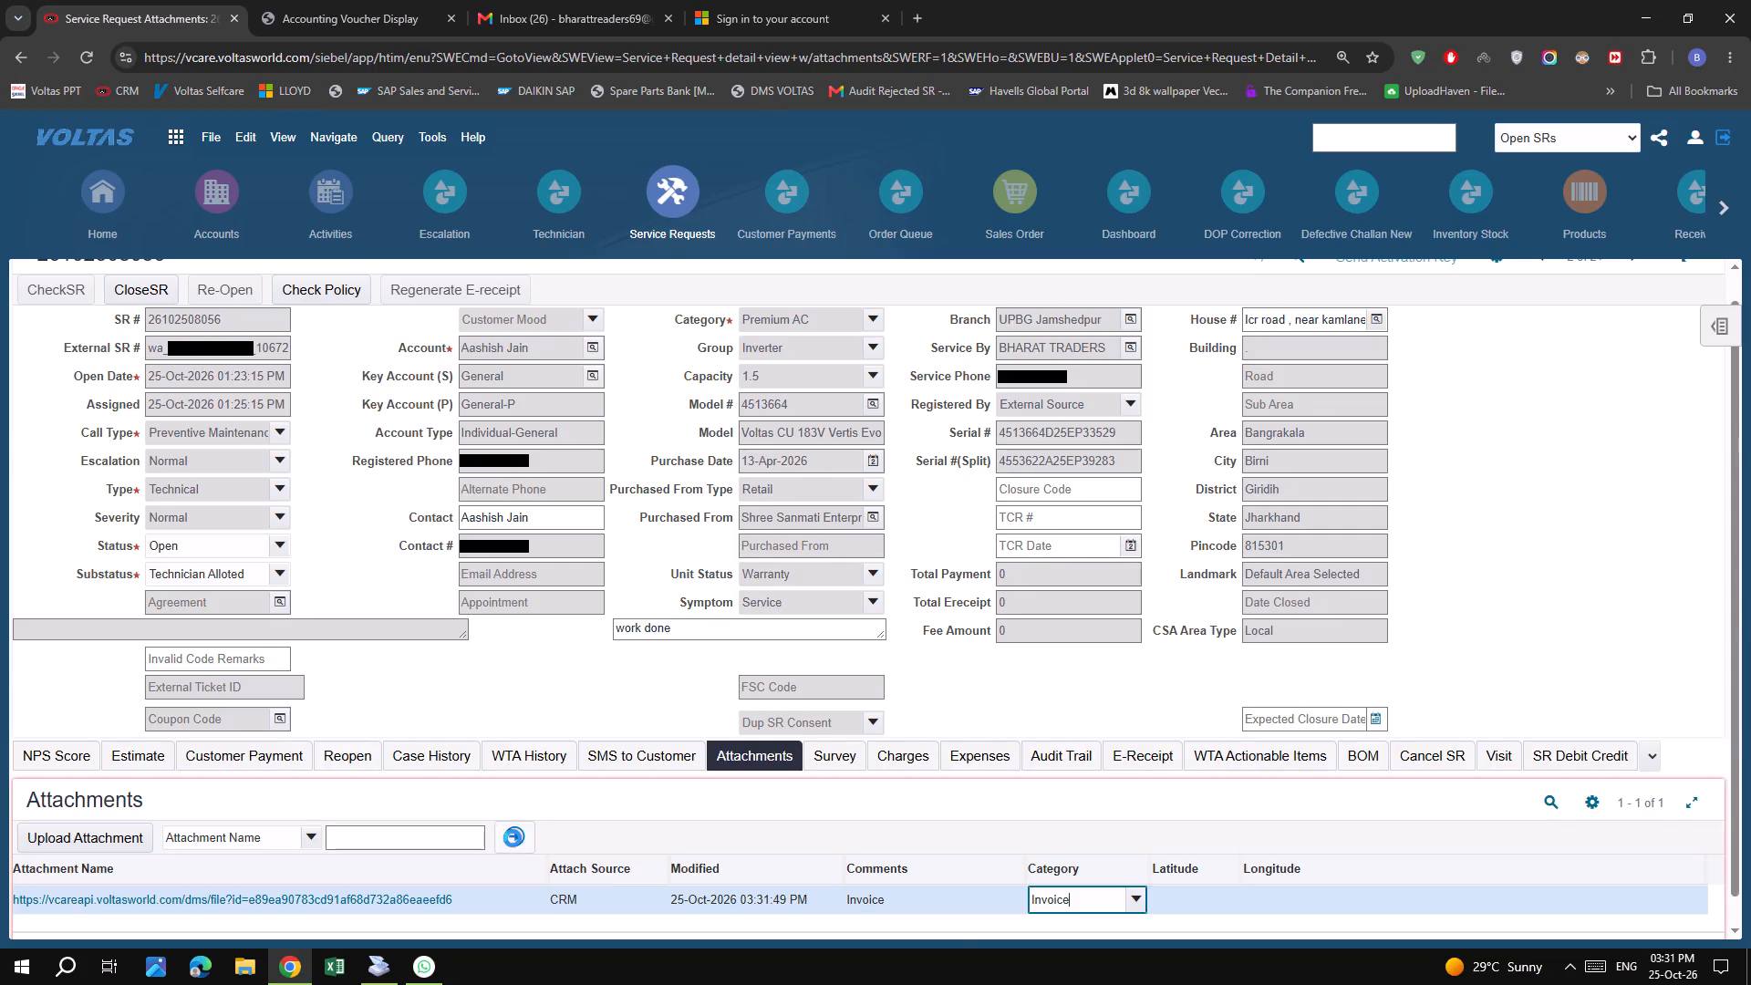
Open the scanned Serial No. attachment modified at 03:29:39 PM to view its image.
scroll(513, 829, "down", 5)
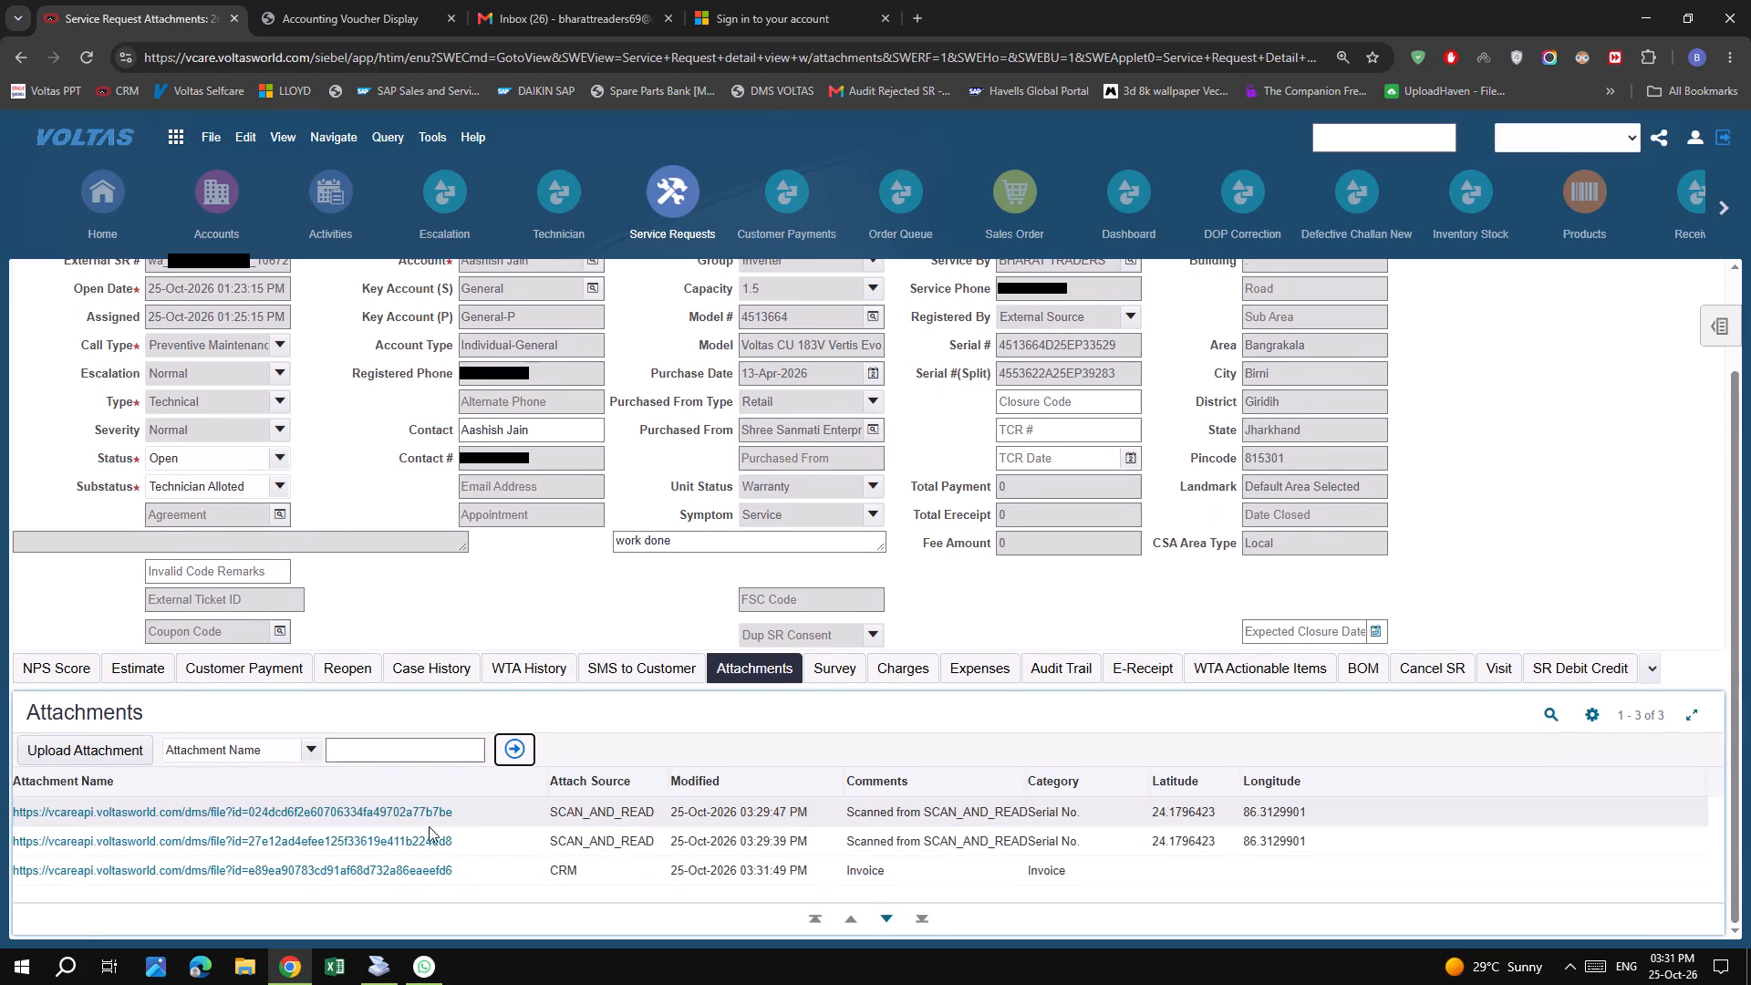
left_click(419, 838)
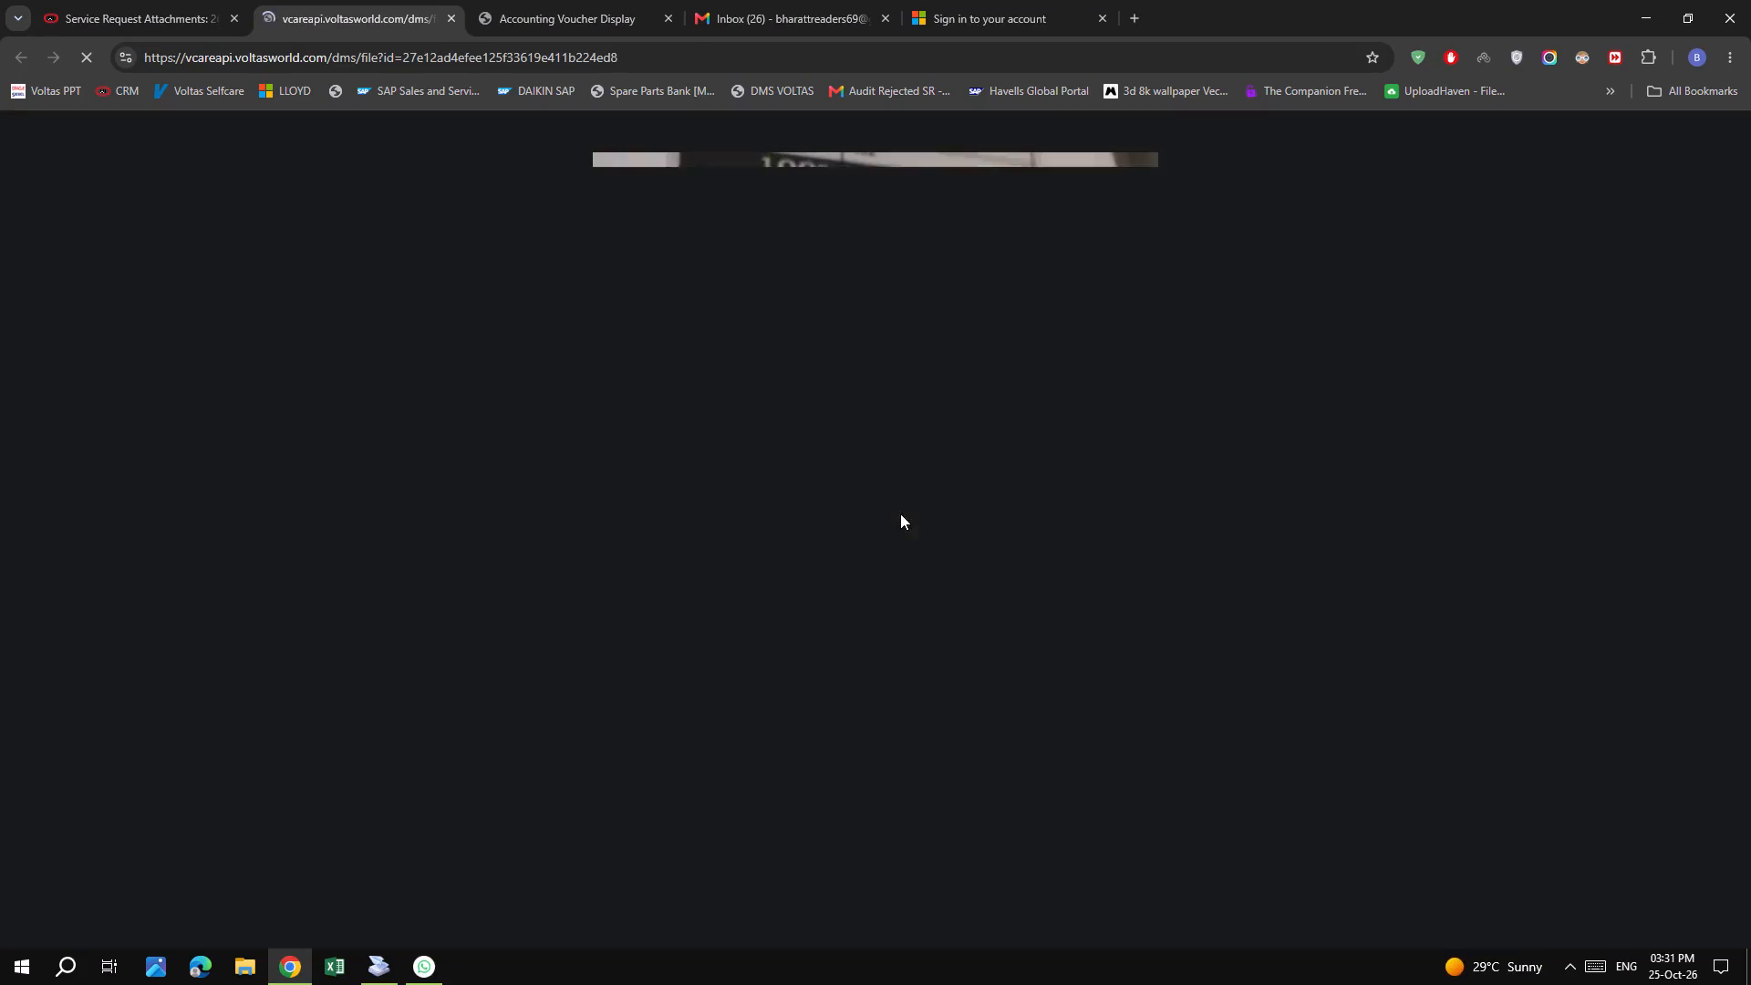
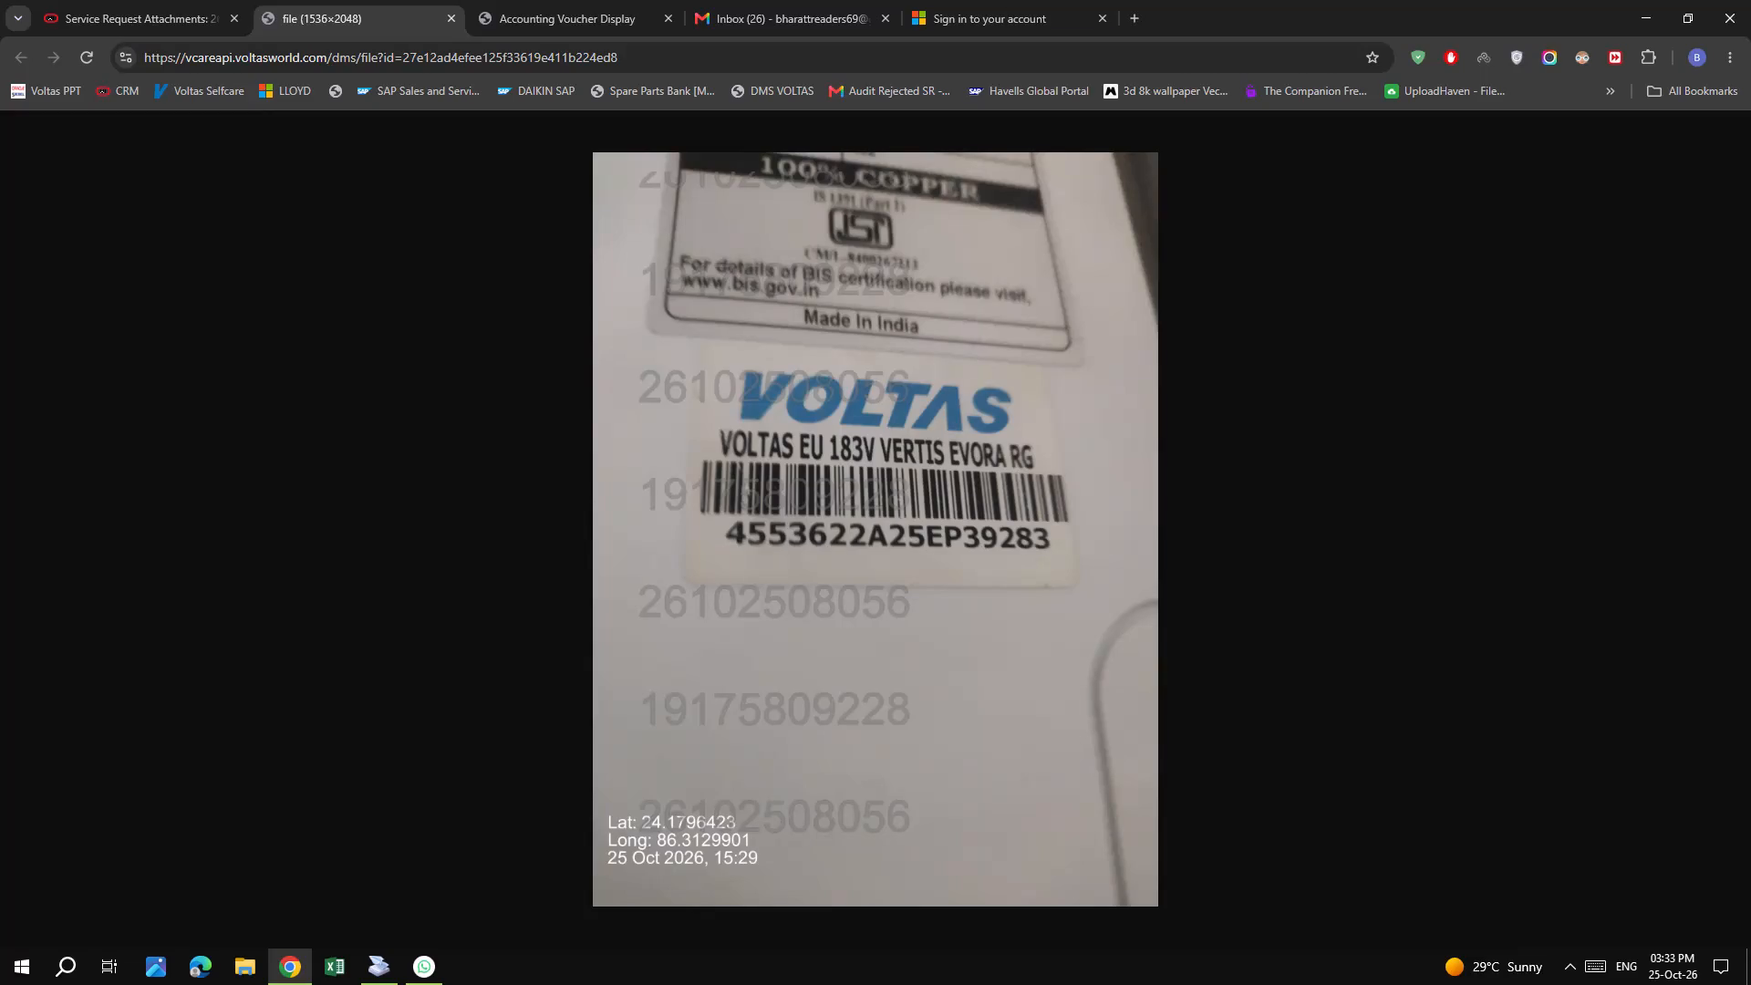
Close the scanned serial number image and return to the service request's attachments list.
left_click(446, 16)
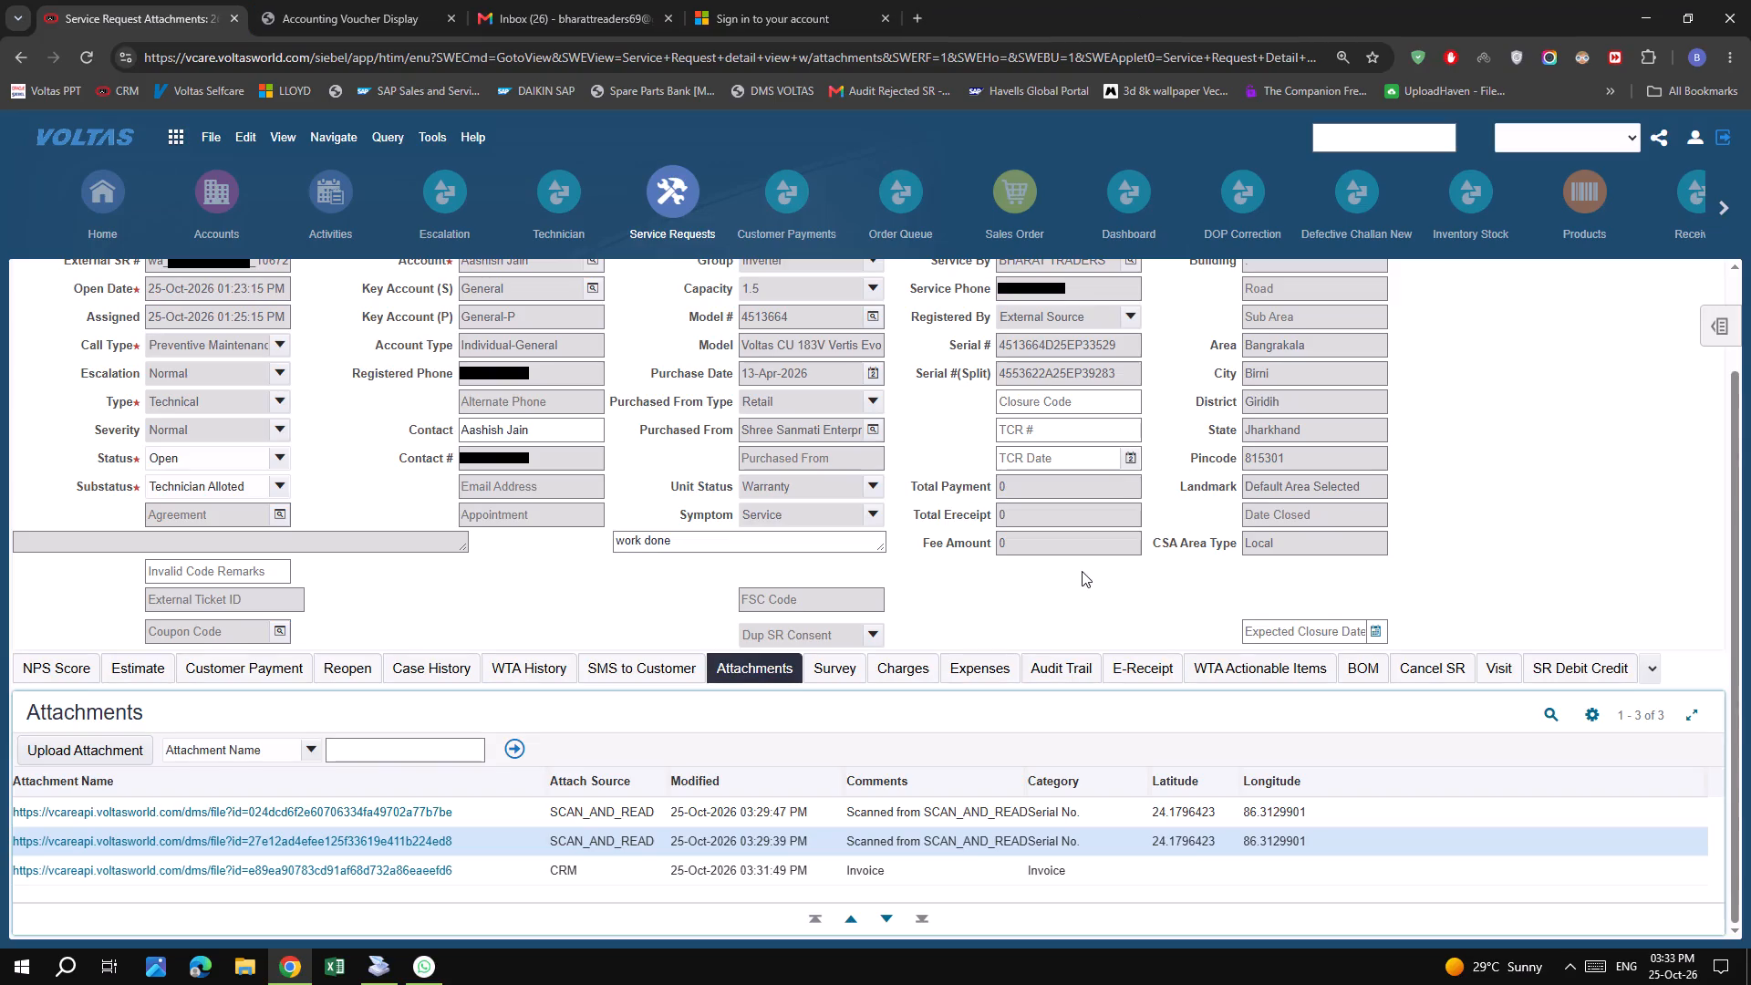
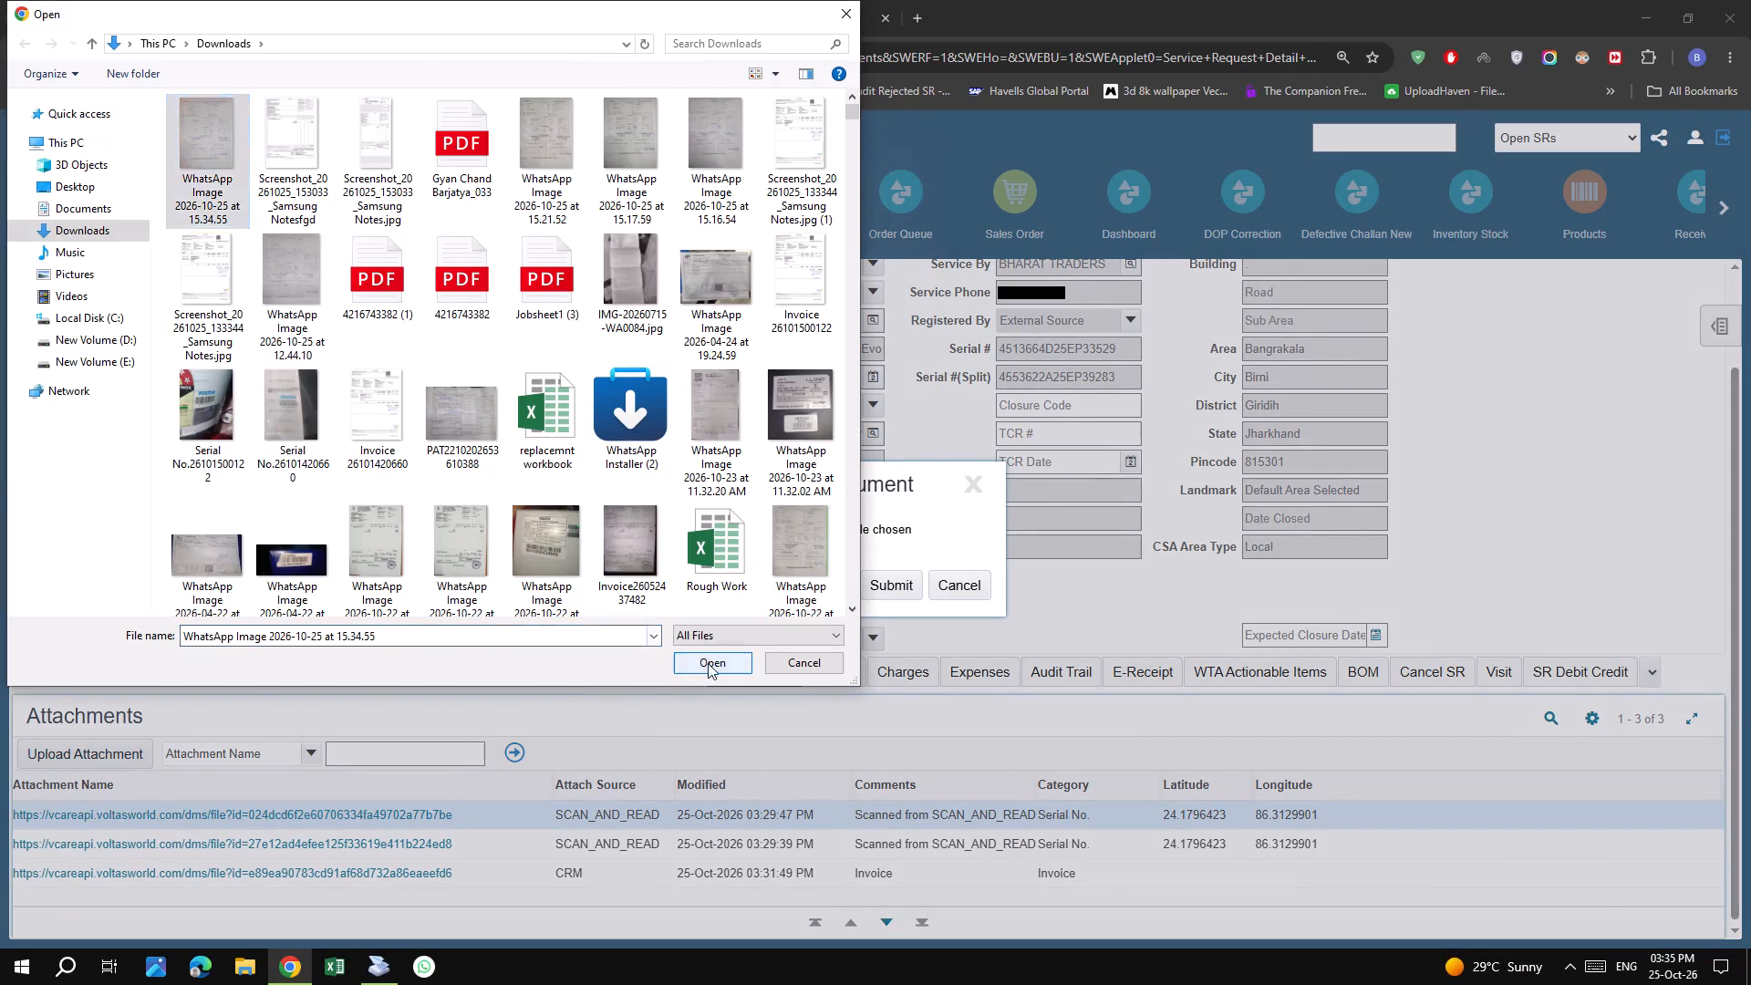
Upload the selected file WhatsApp Image 2026-10-25 at 15.34.55 to the service request's attachments with the comment JS.
left_click(855, 539)
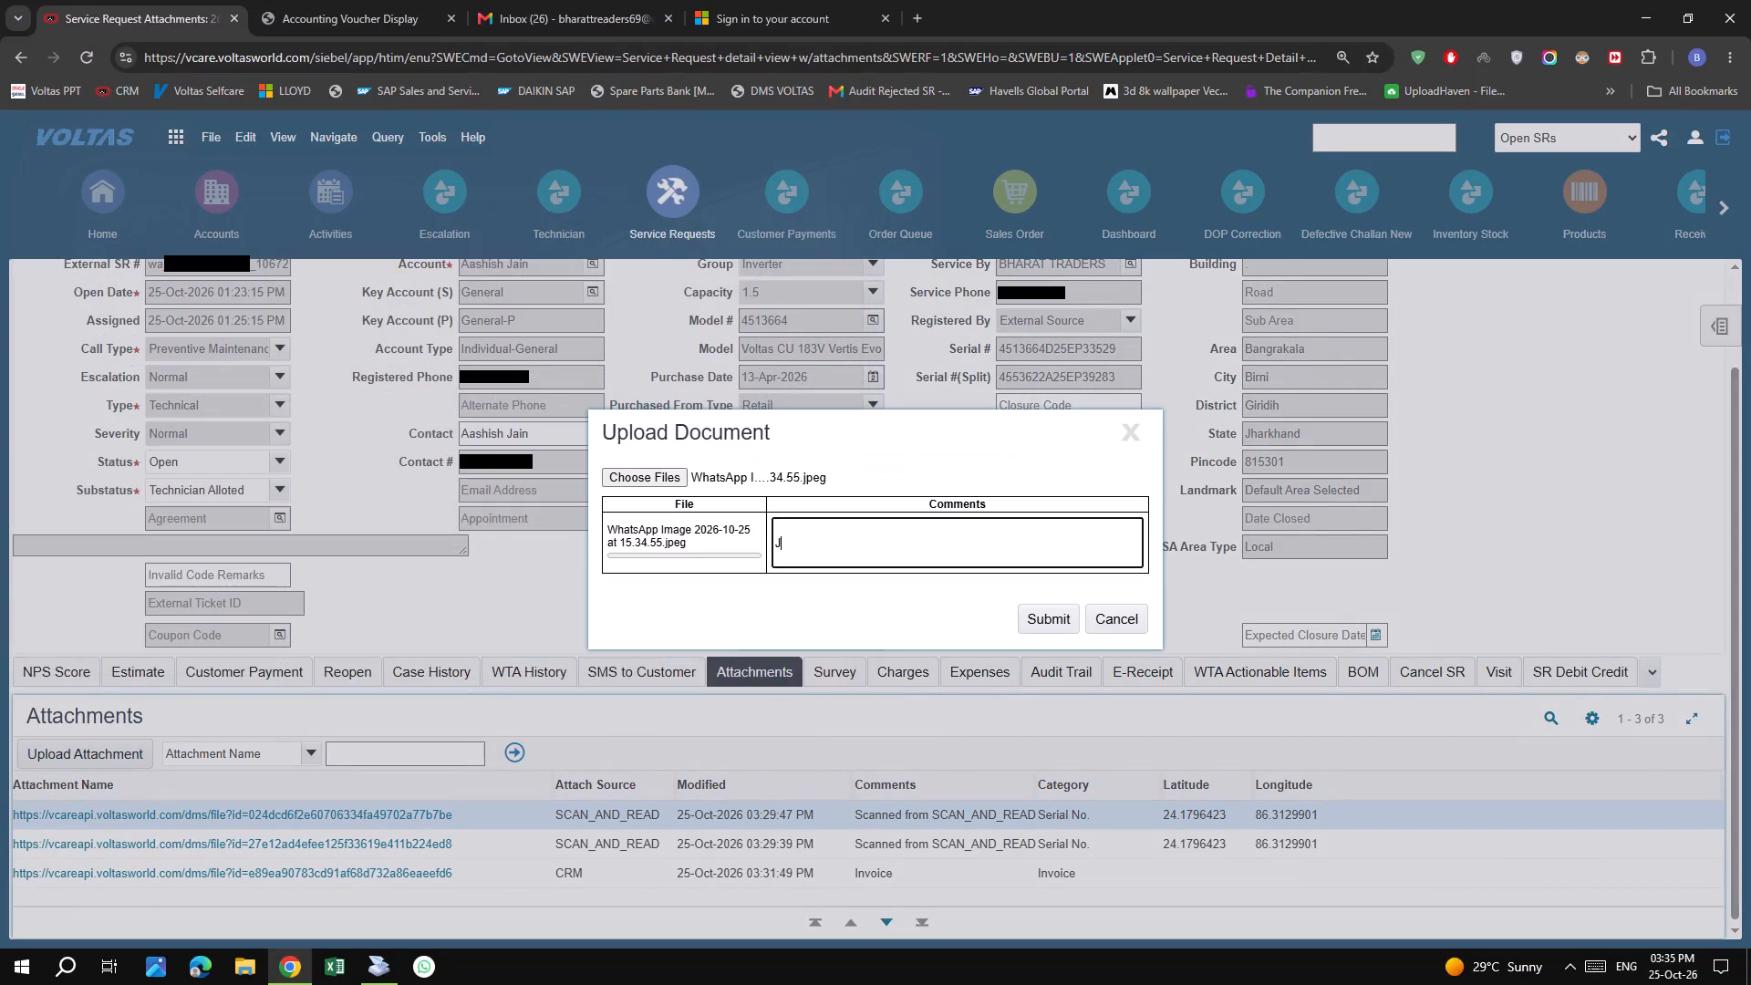
left_click(1070, 615)
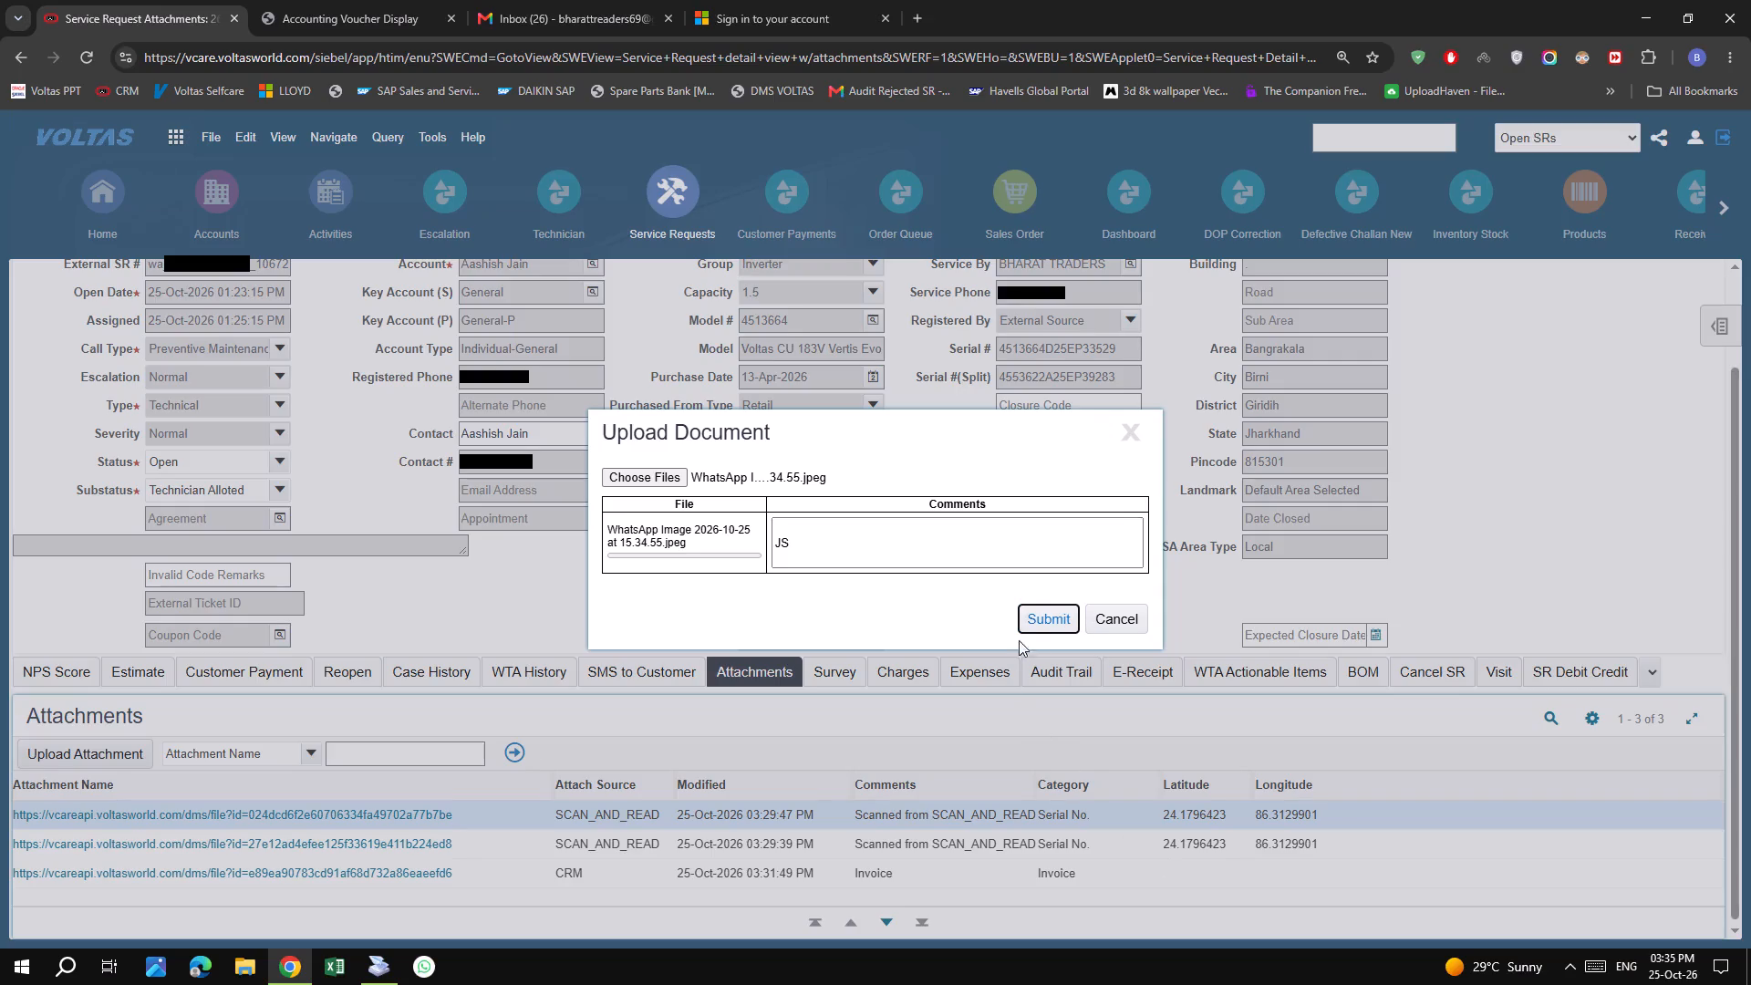
left_click(1037, 613)
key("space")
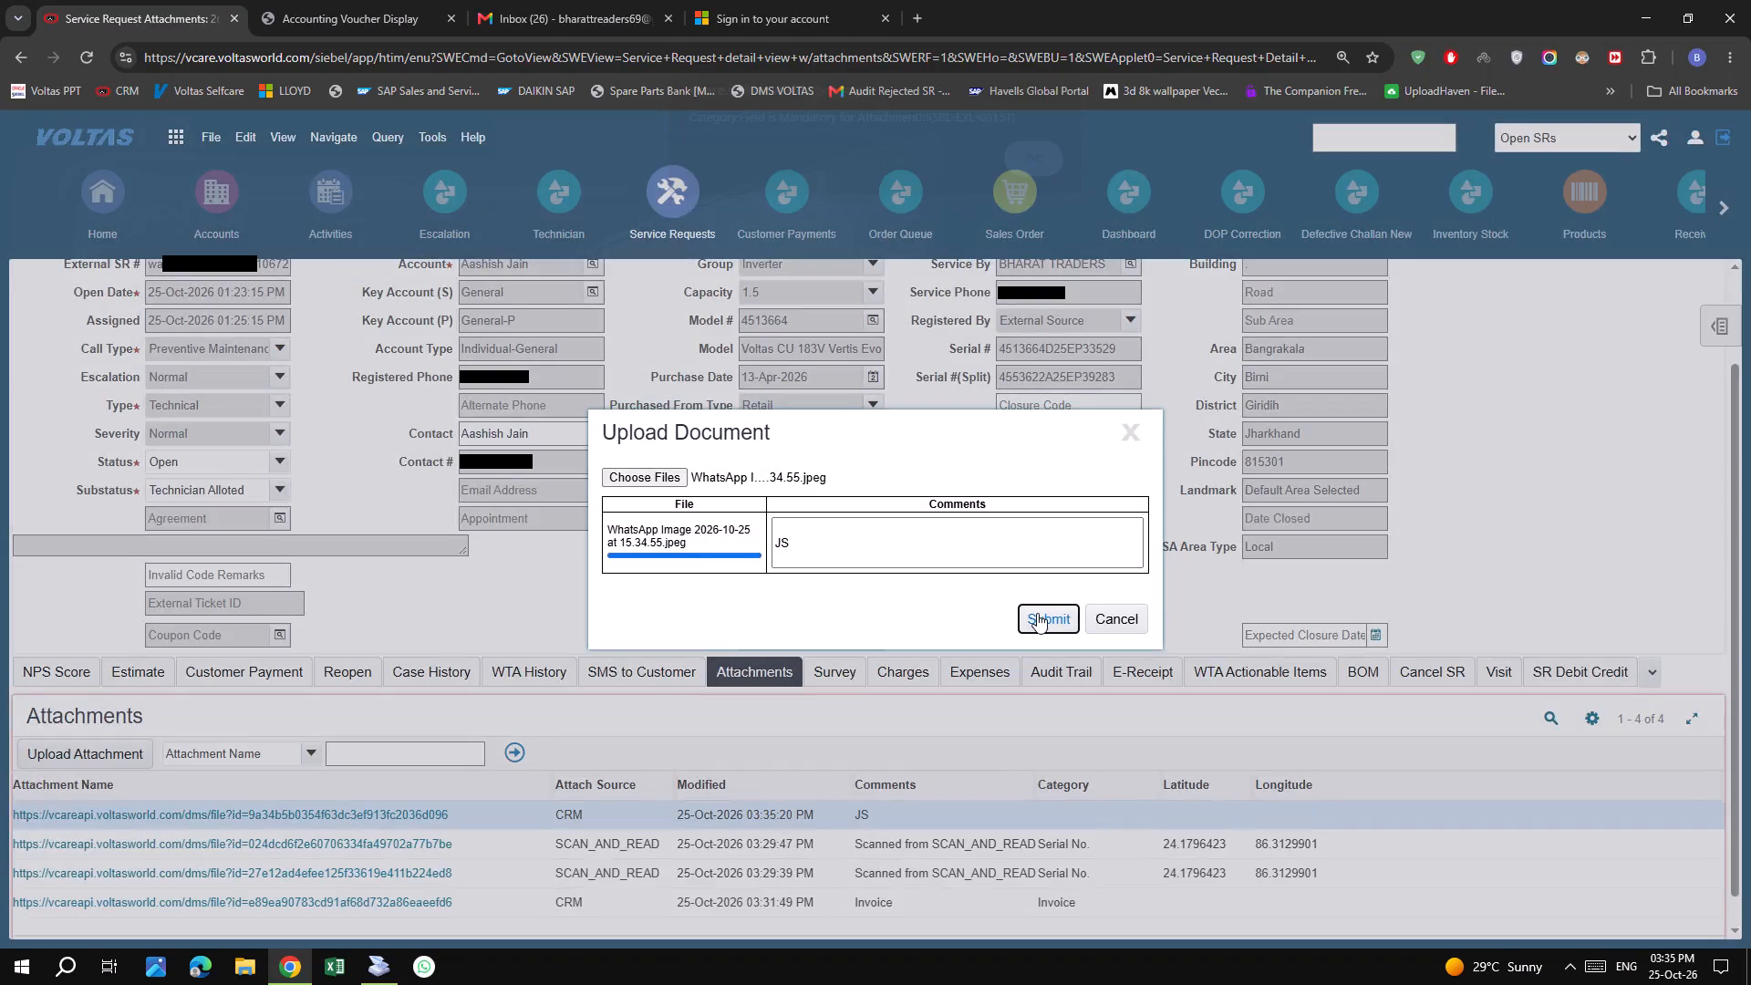
Submit the upload of the WhatsApp job sheet image carrying the comment JS.
key("space")
key("space")
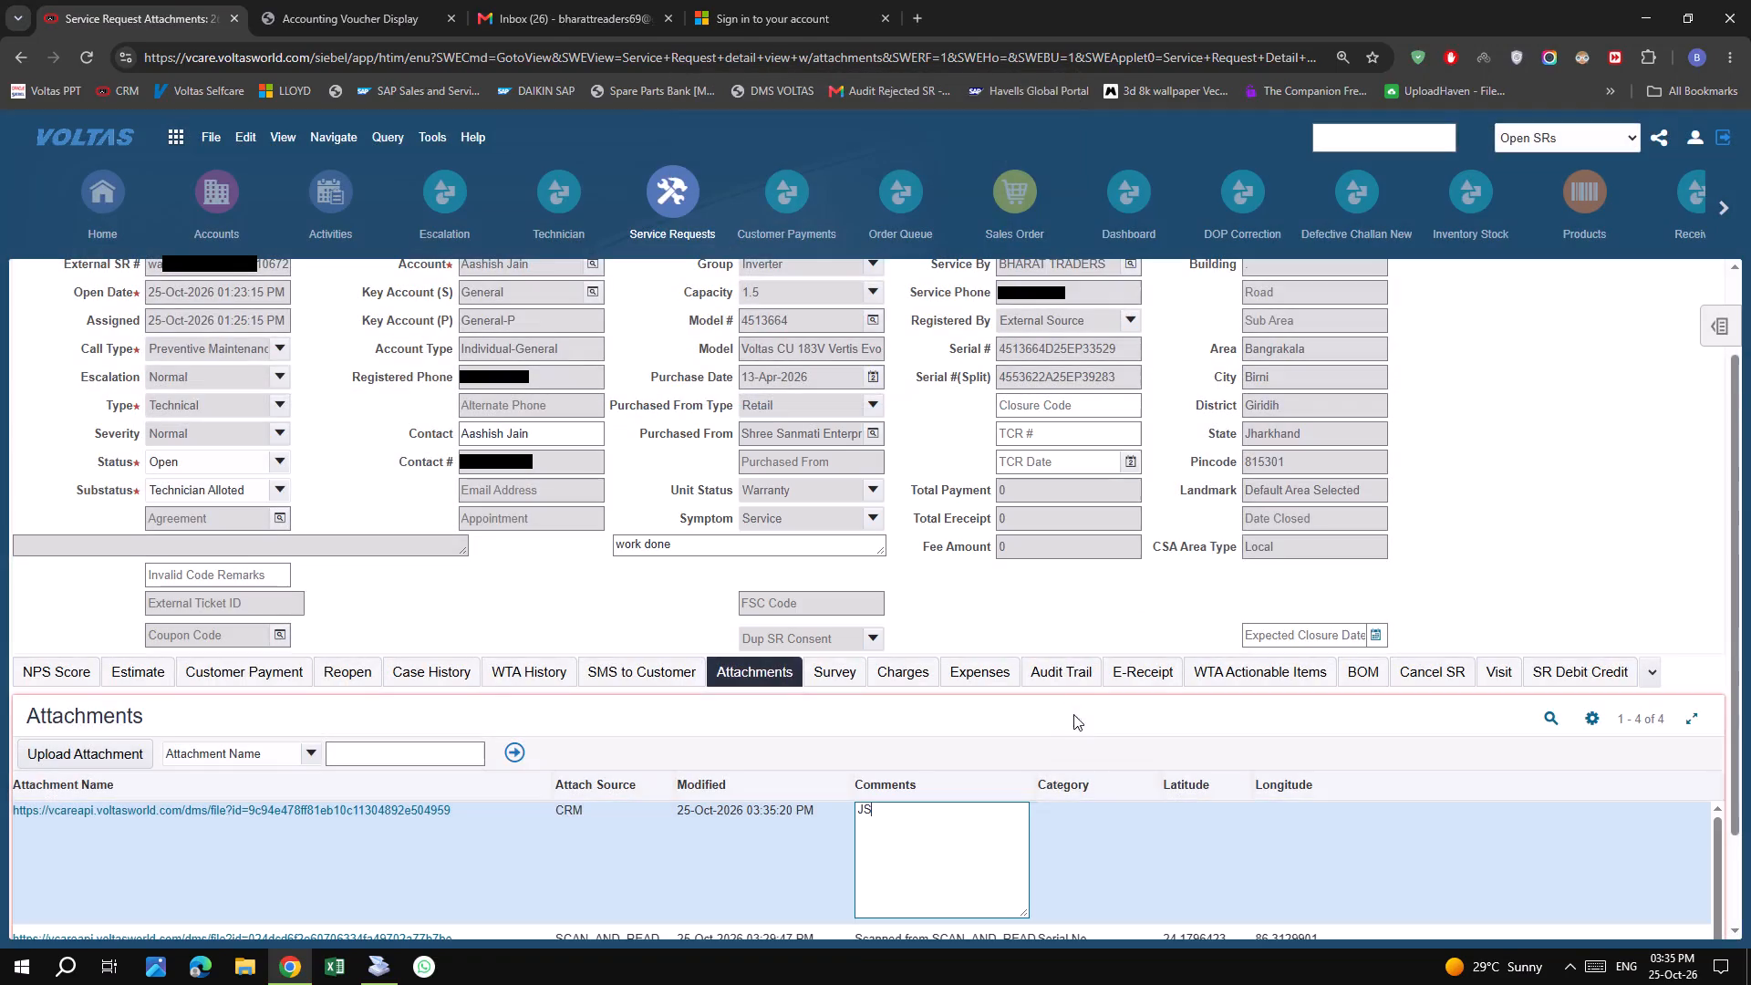
Set the category of the attachment commented JS to Job Sheet and refresh the attachments list.
left_click(1101, 827)
key("j")
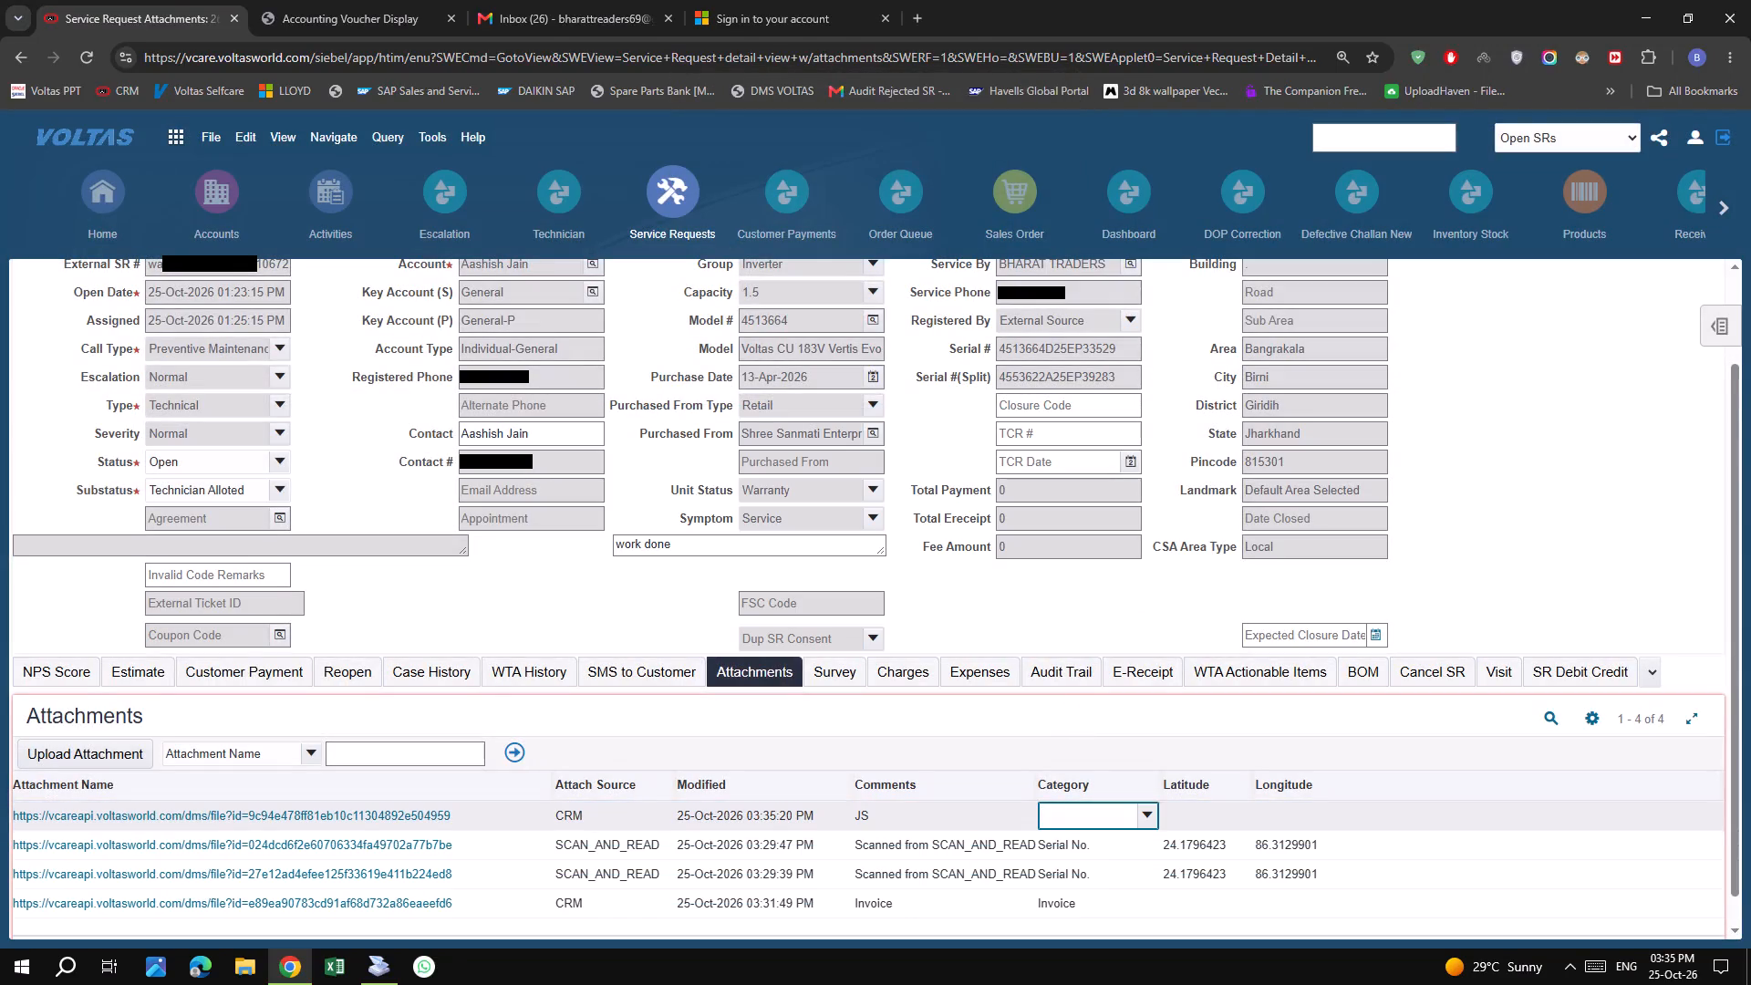
type("IO")
key("BackSpace")
key("BackSpace")
key("o")
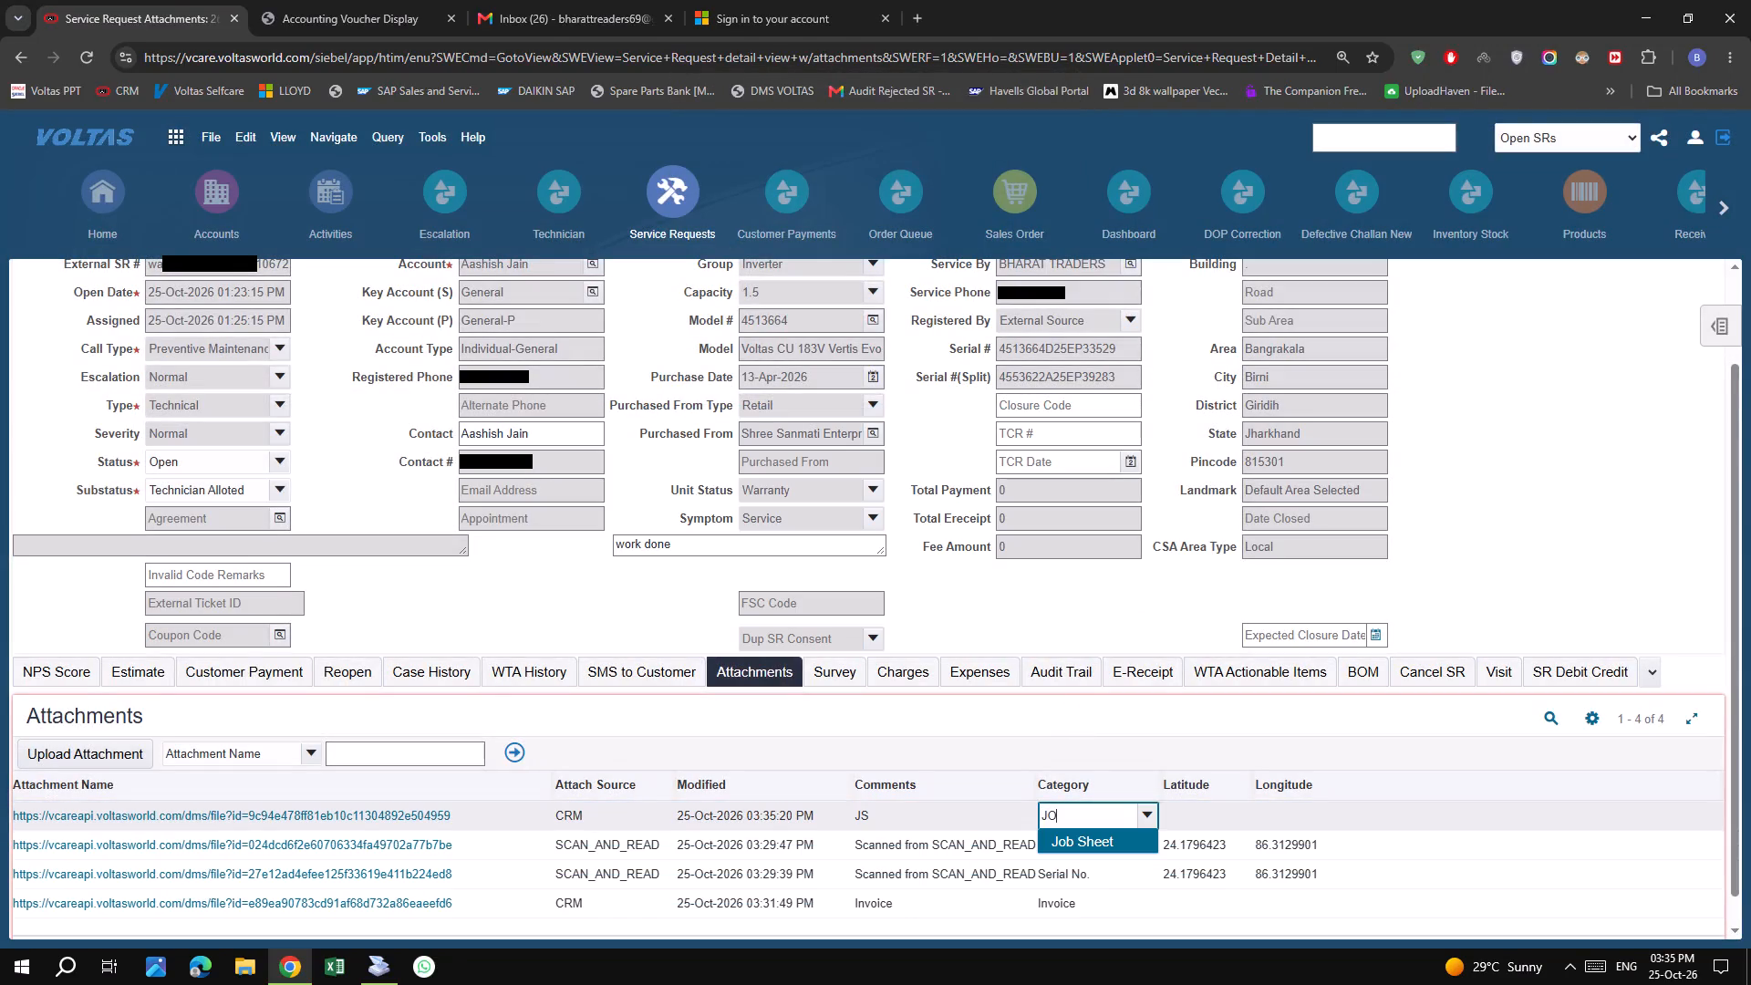
key("Right")
key("Return")
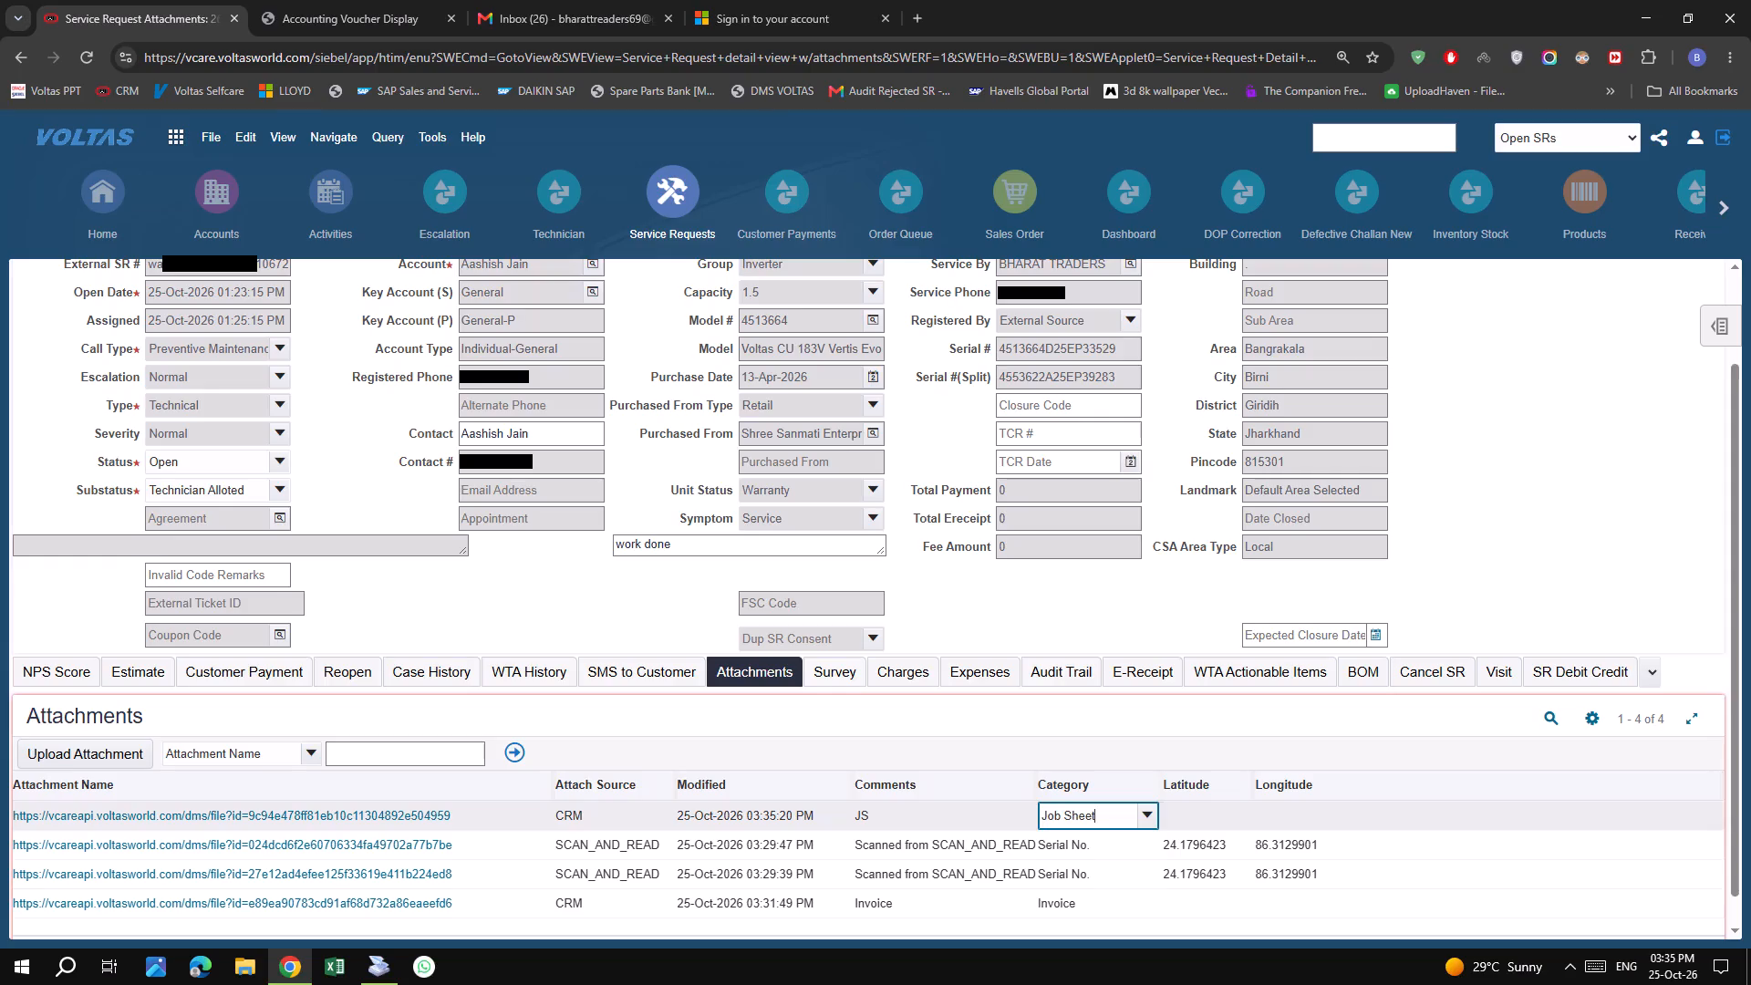
left_click(495, 735)
left_click(509, 749)
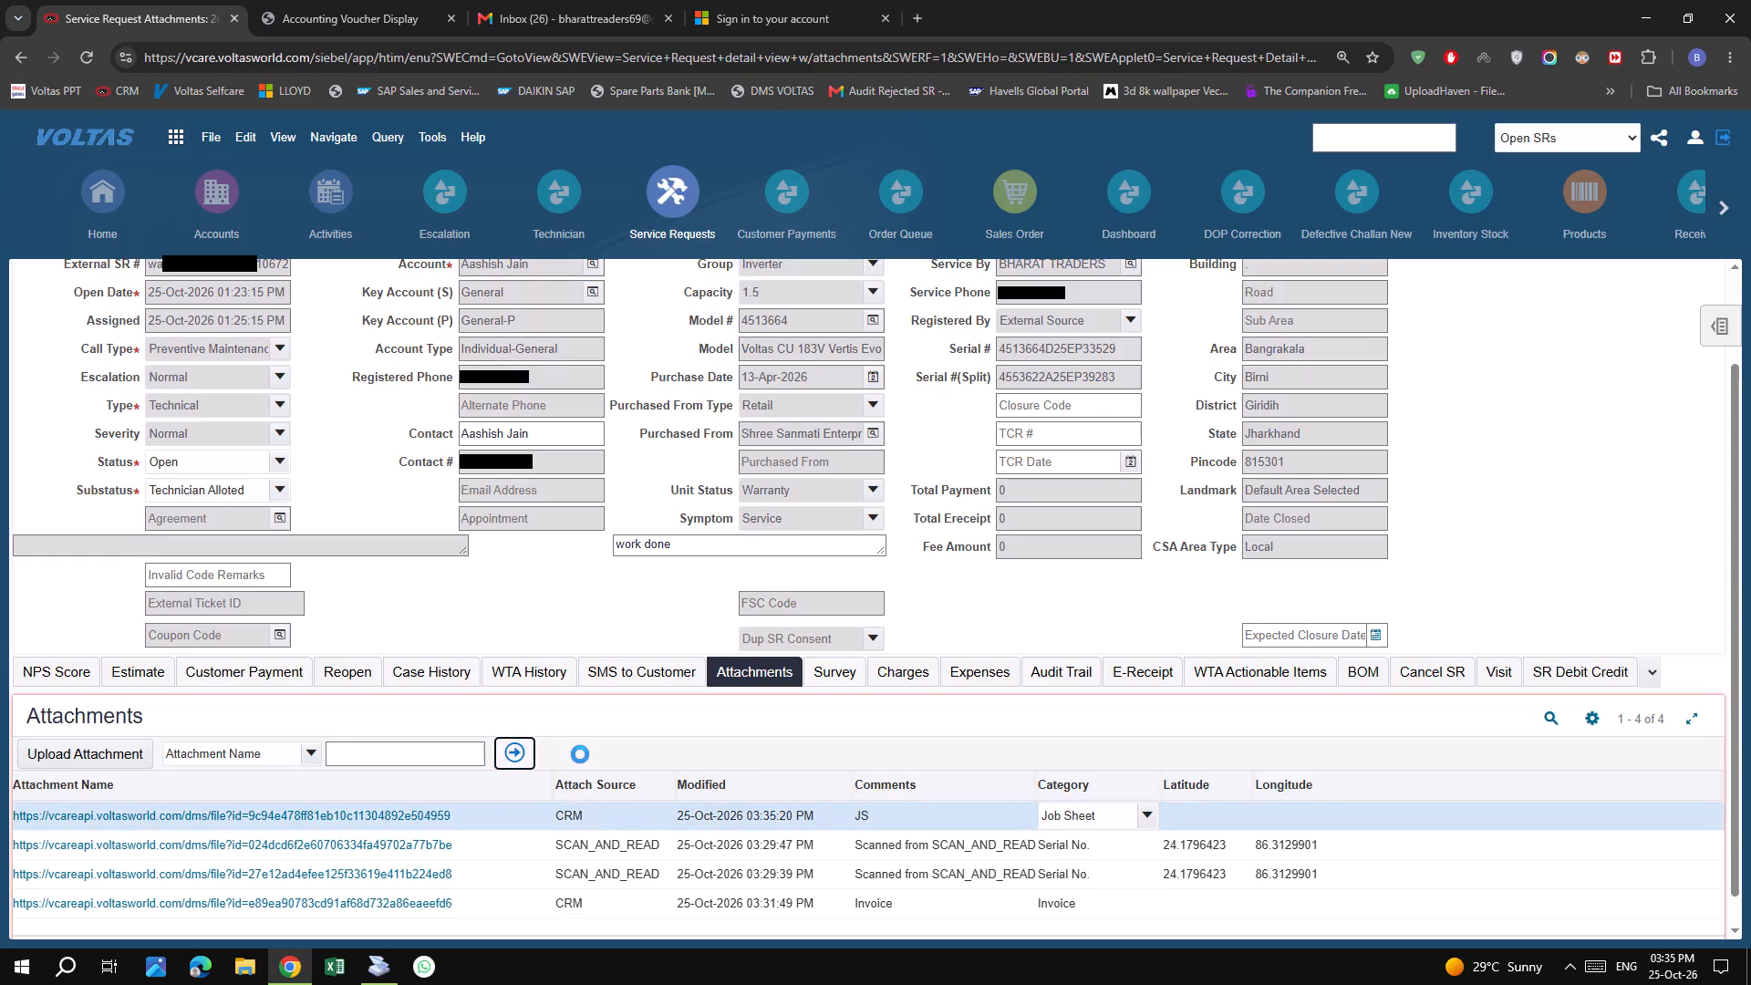
left_click(598, 753)
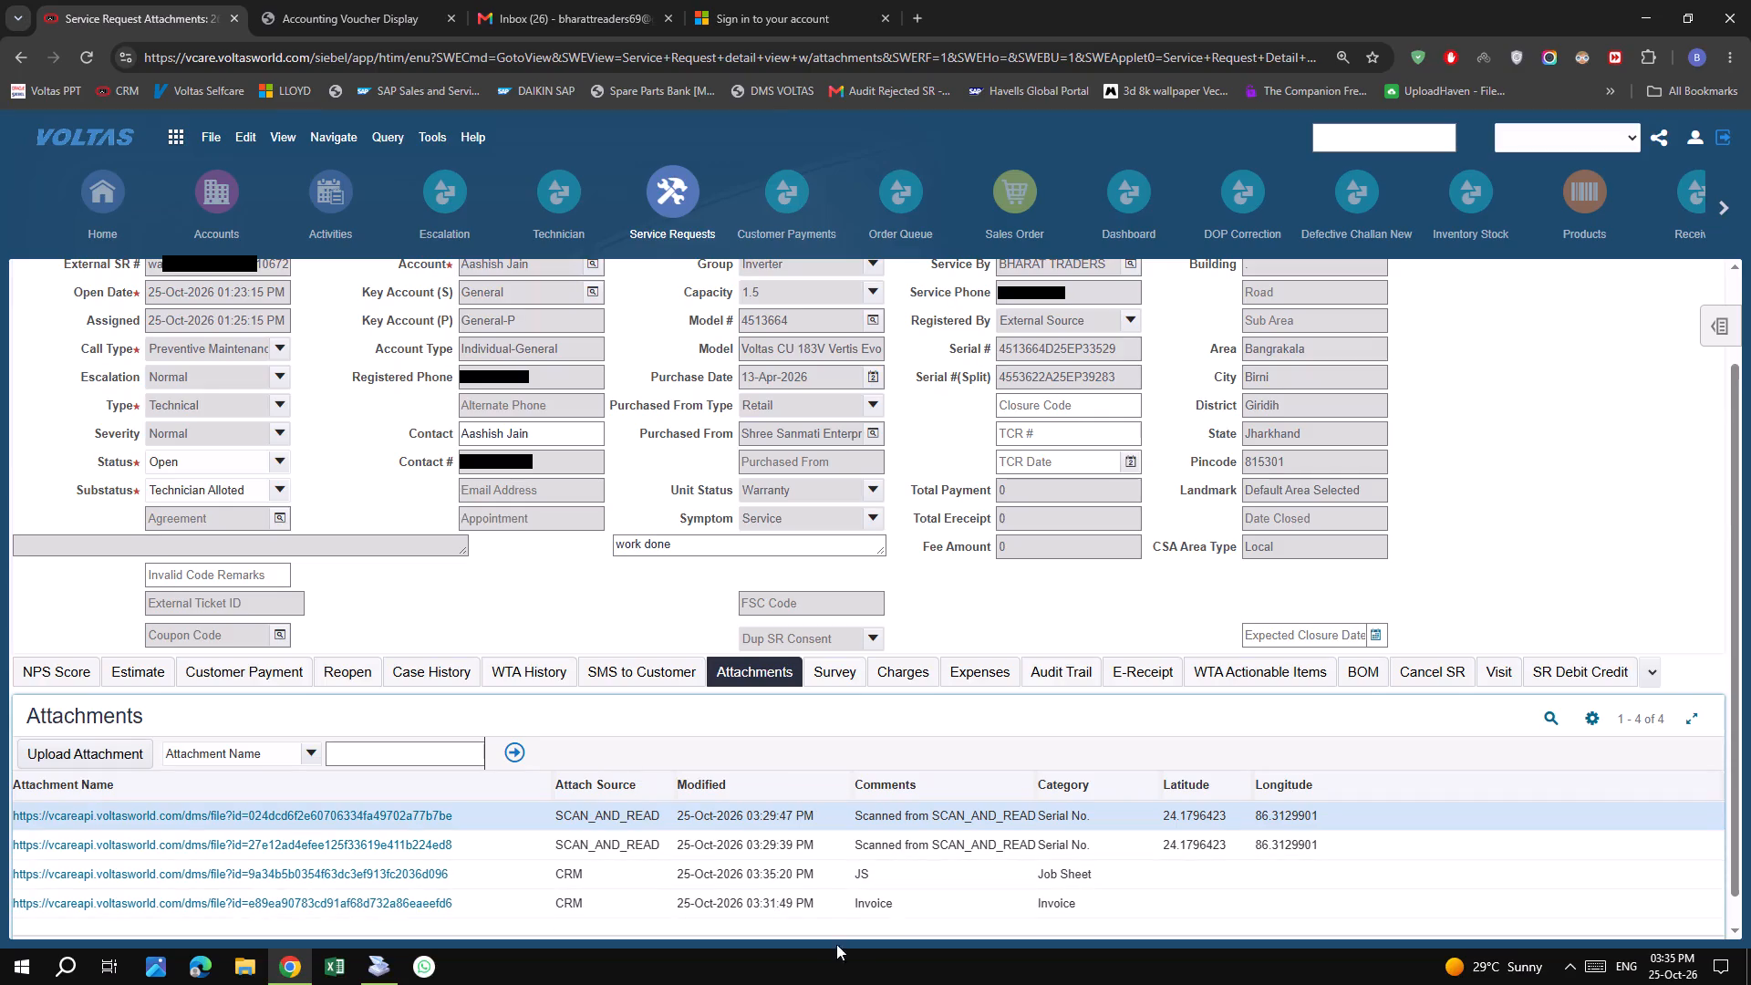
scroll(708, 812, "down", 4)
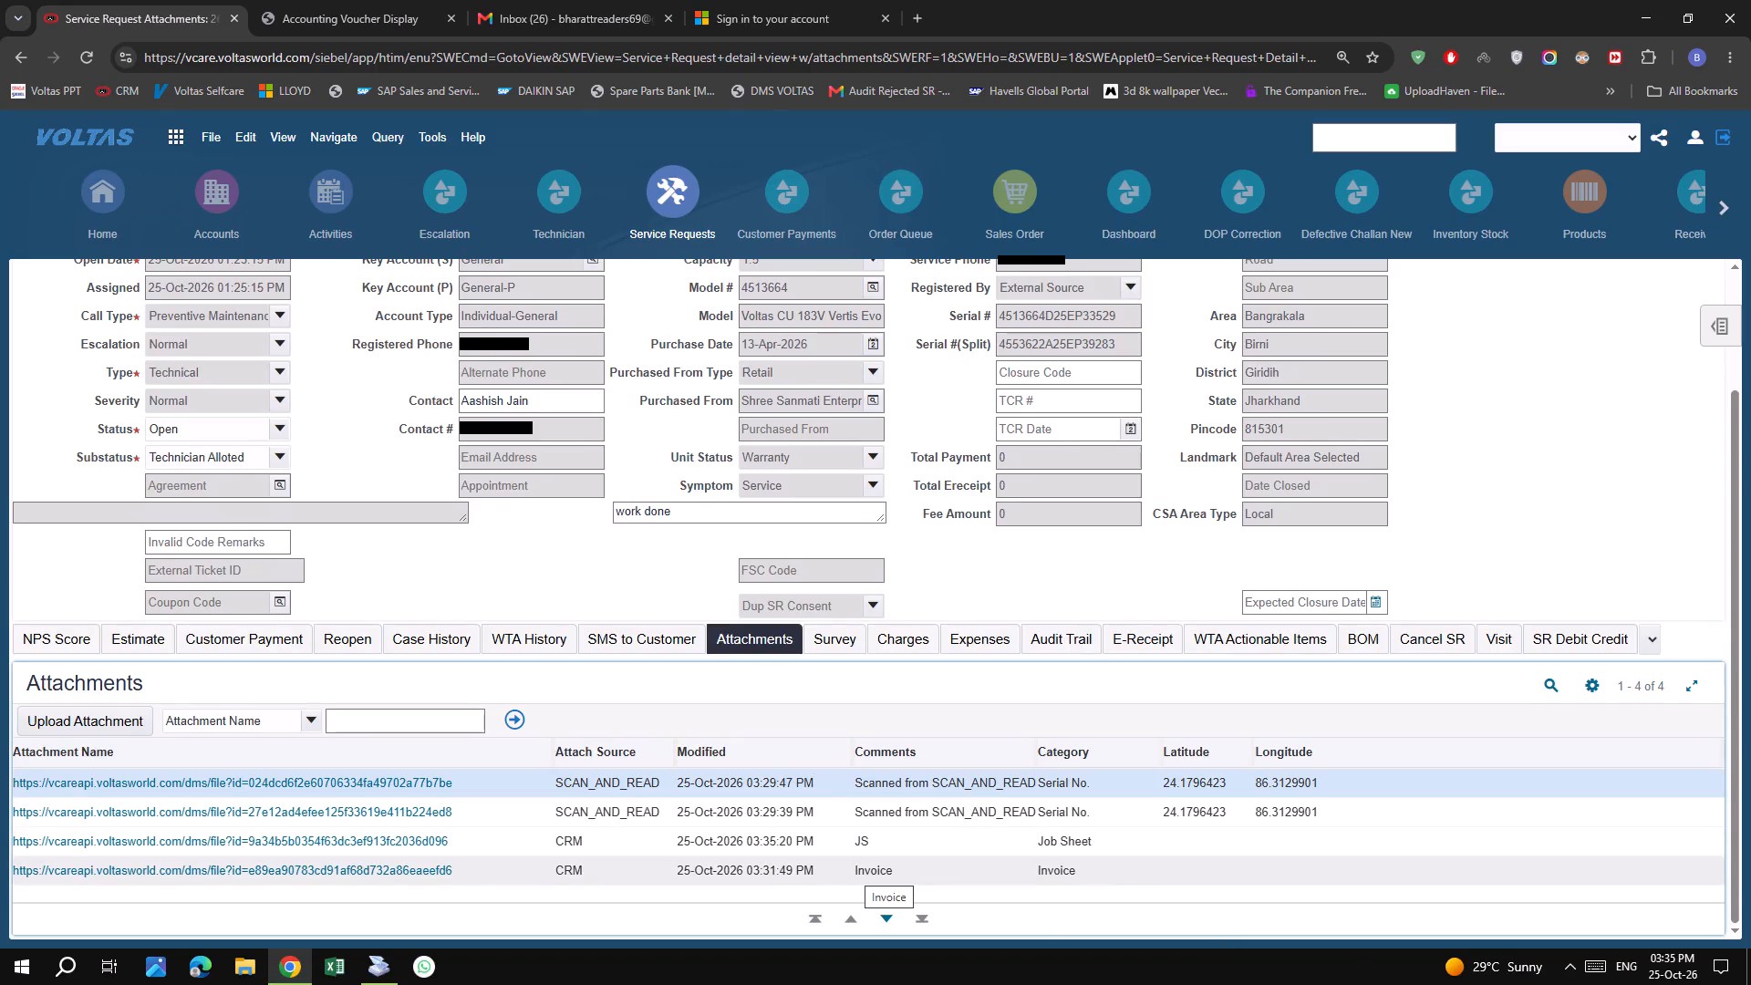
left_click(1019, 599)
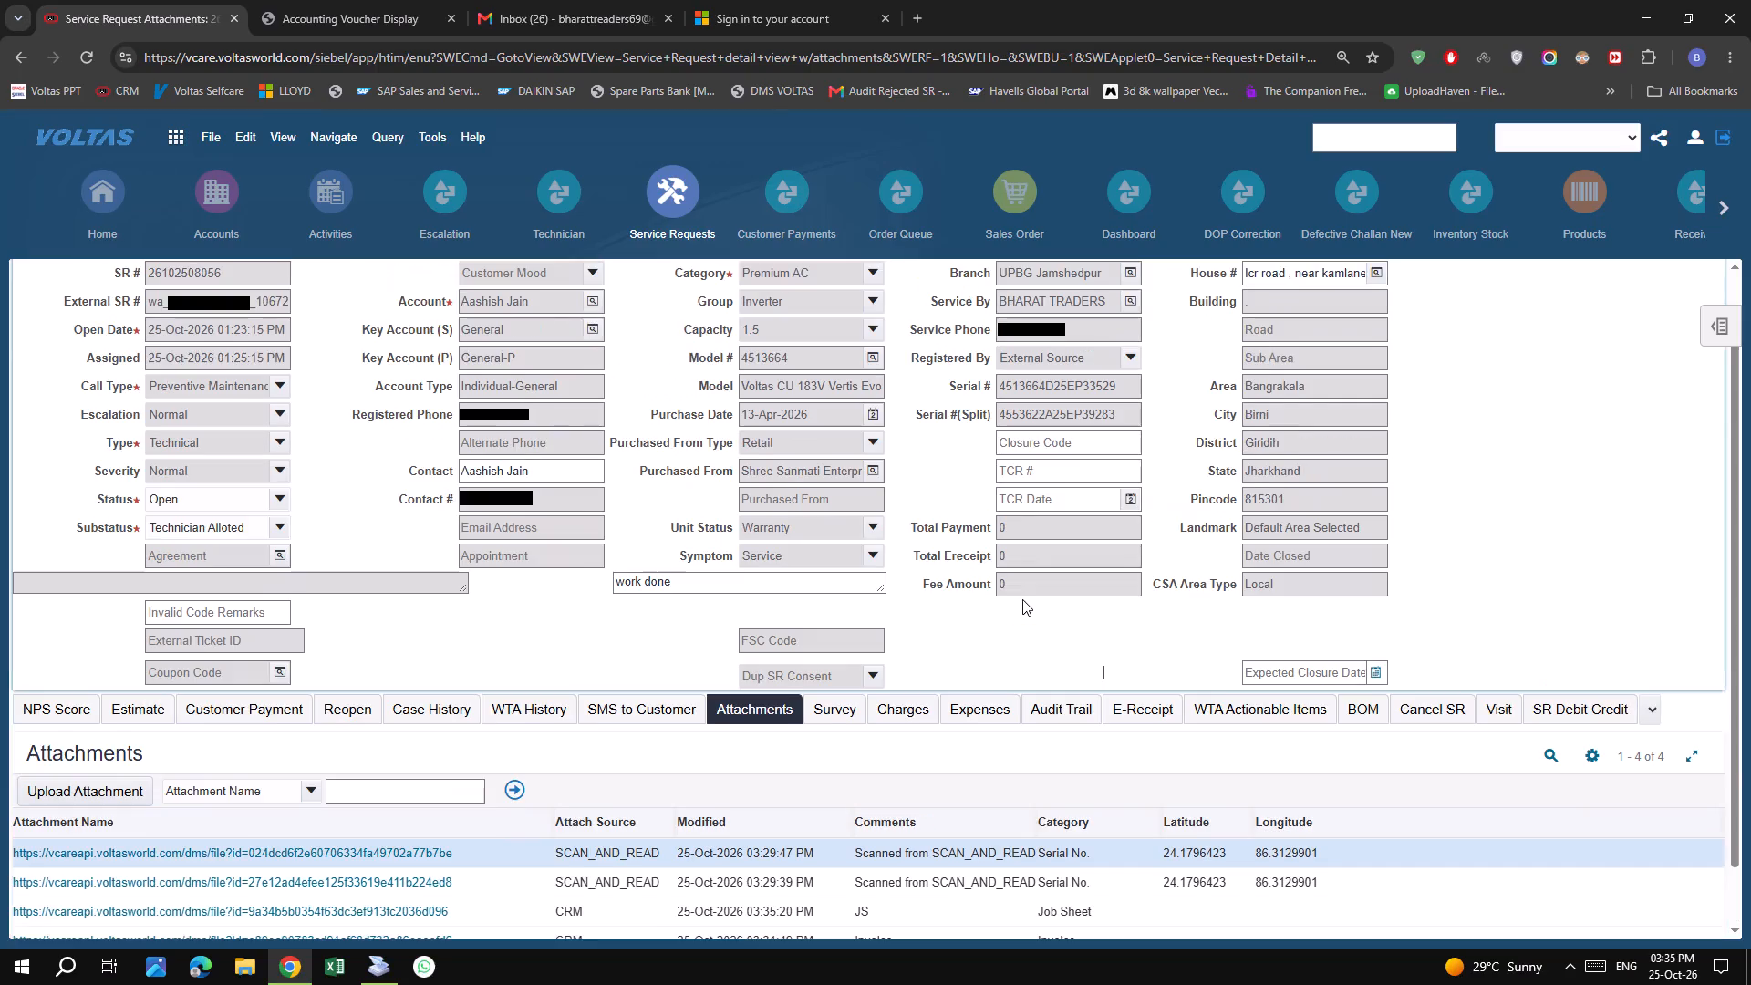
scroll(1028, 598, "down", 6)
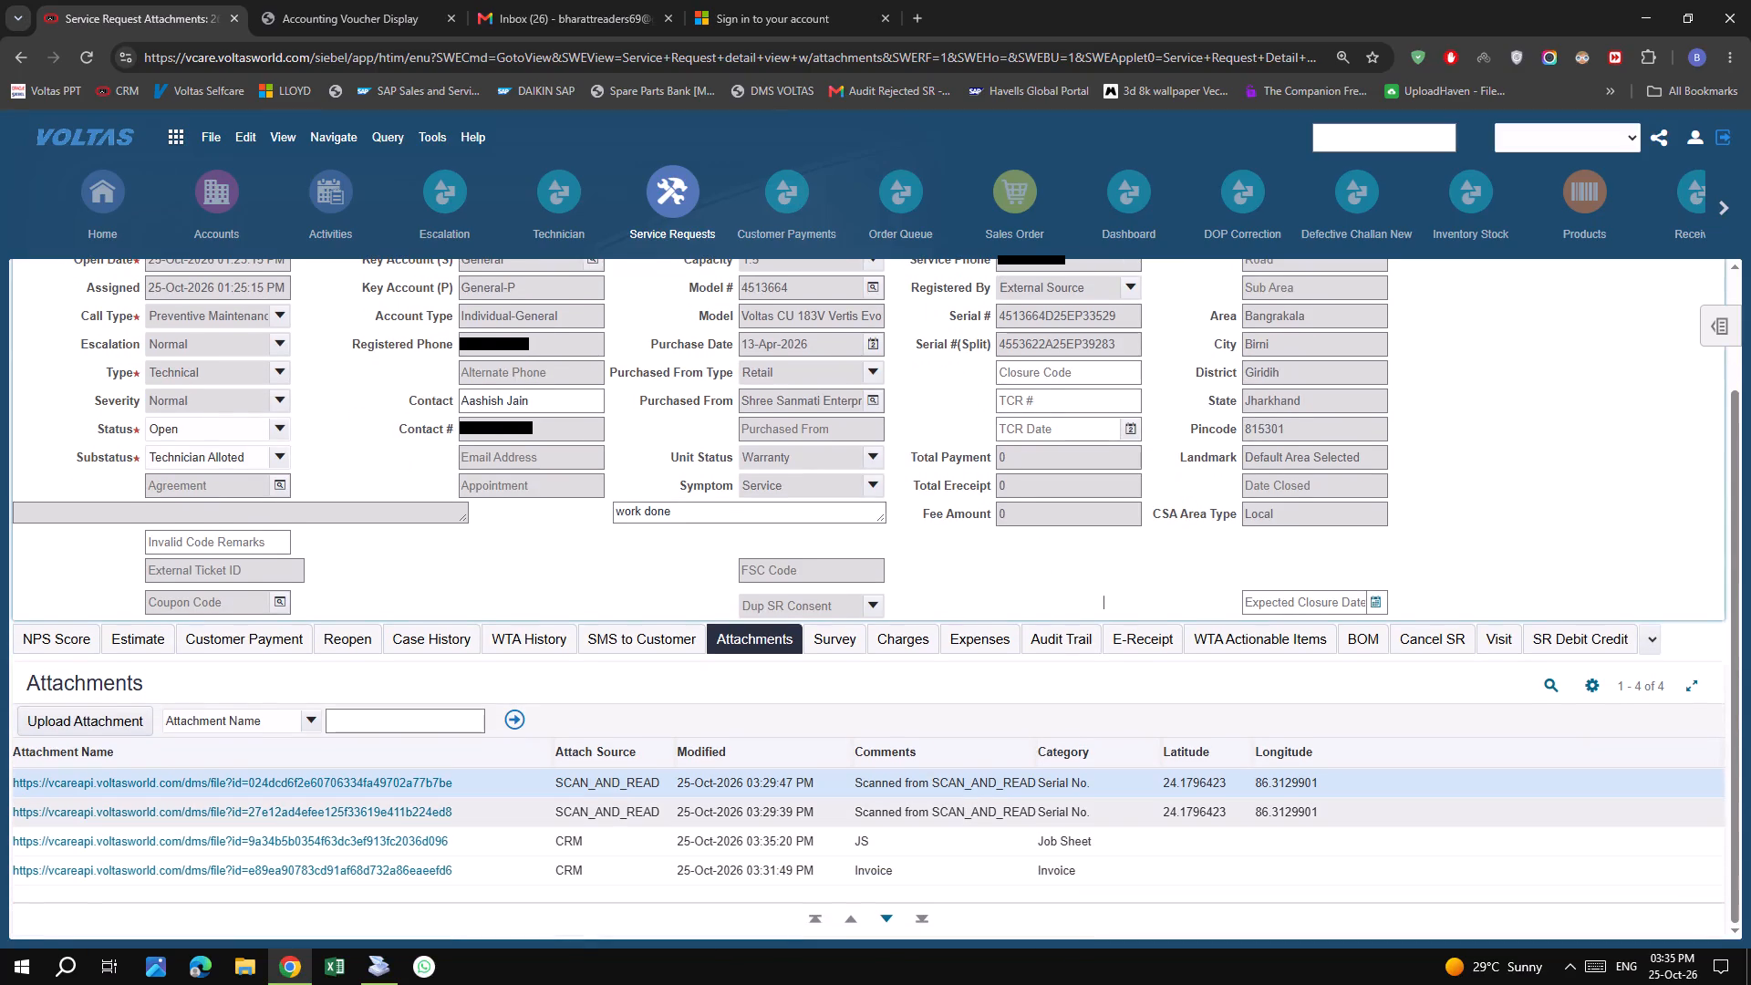
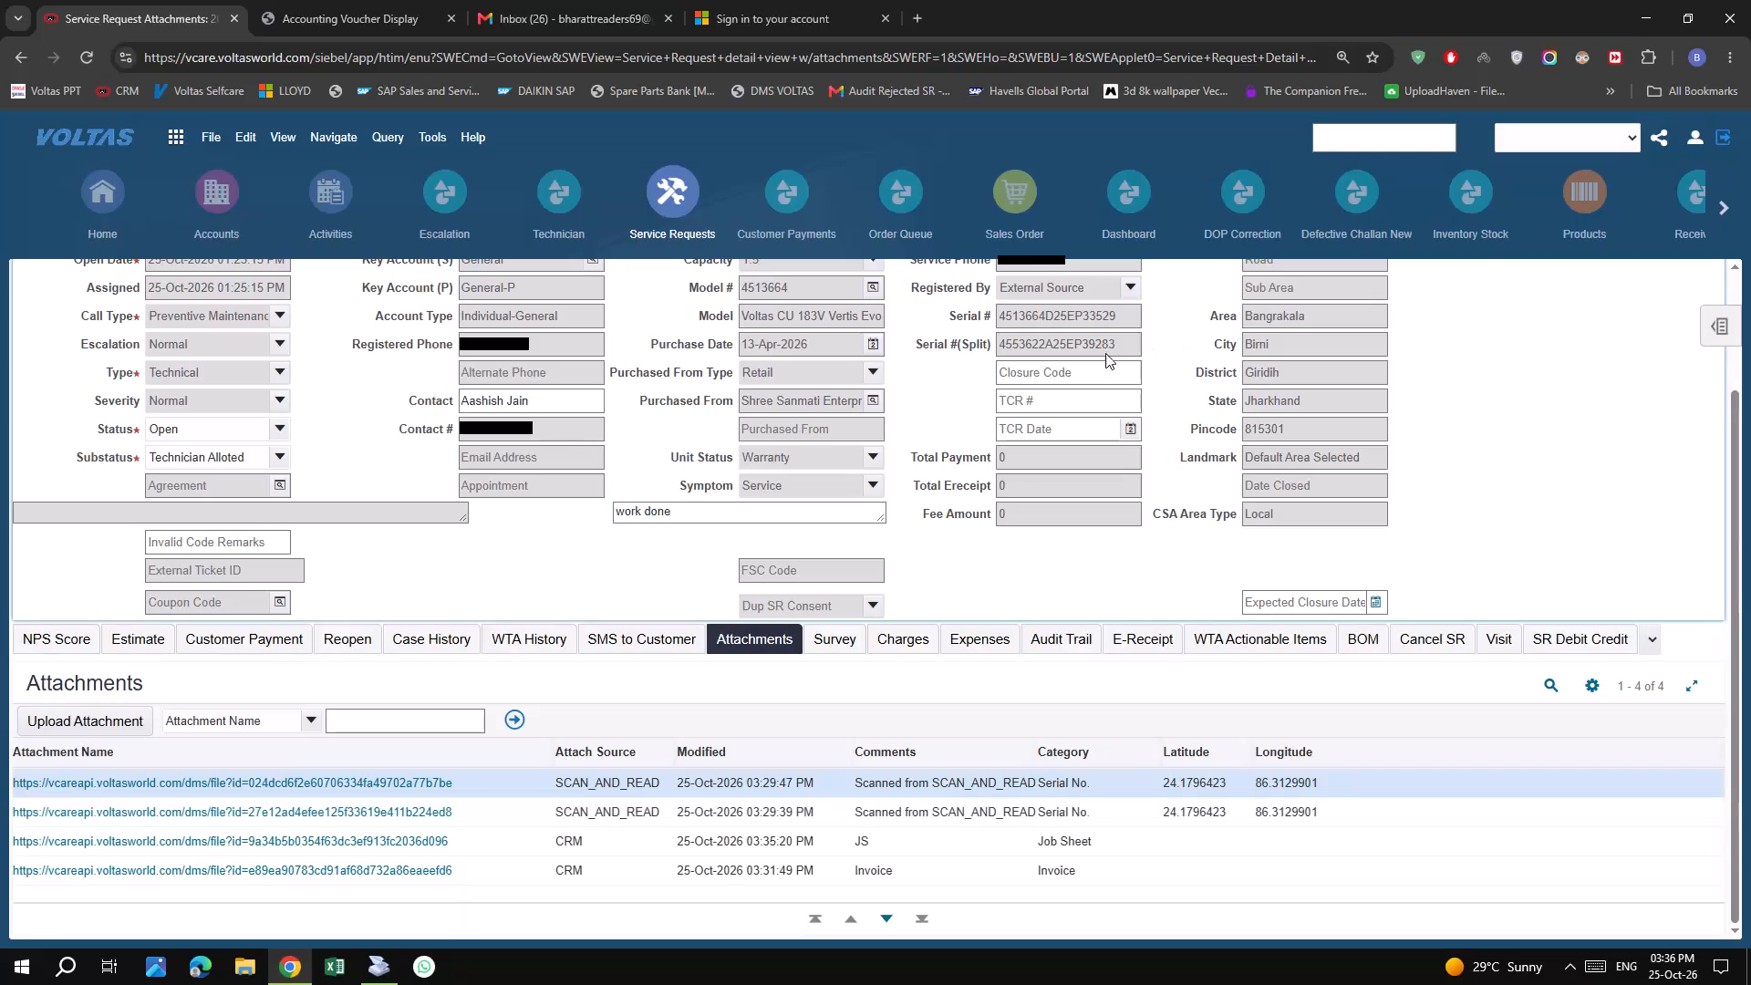
Check the last digits of the split-unit serial number and review the service request form's details.
left_click_drag(1092, 348, 1104, 347)
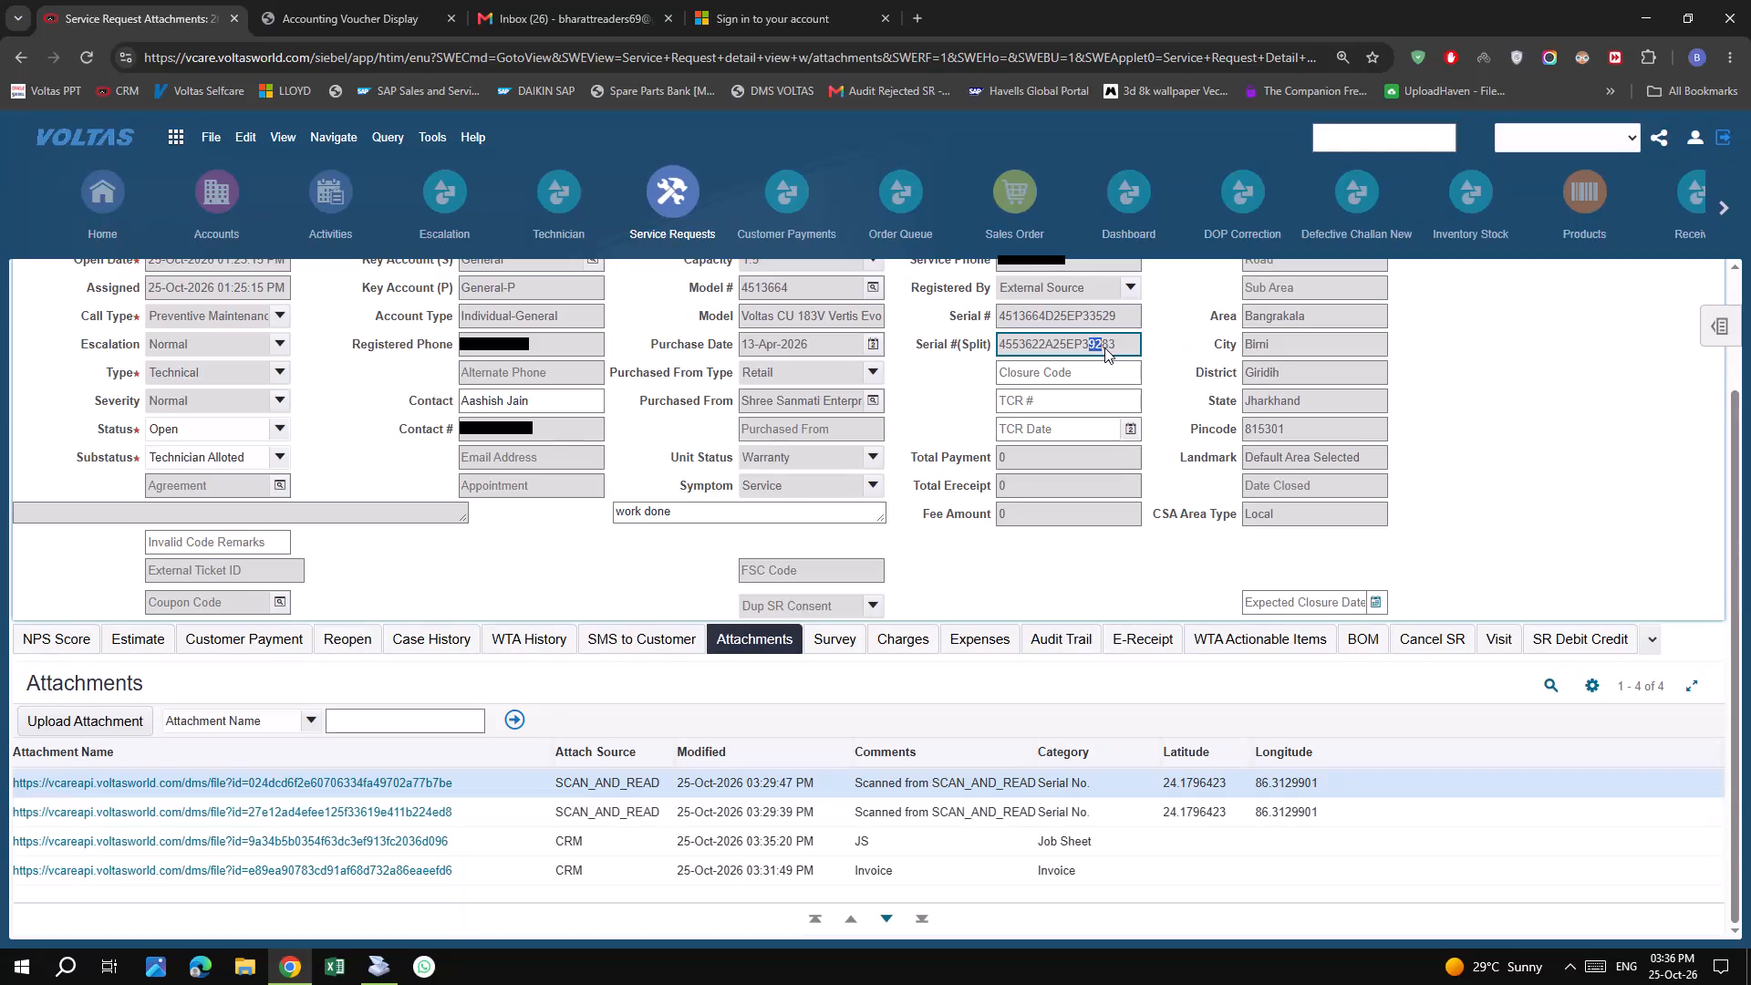
left_click_drag(1104, 347, 1114, 347)
left_click(1096, 348)
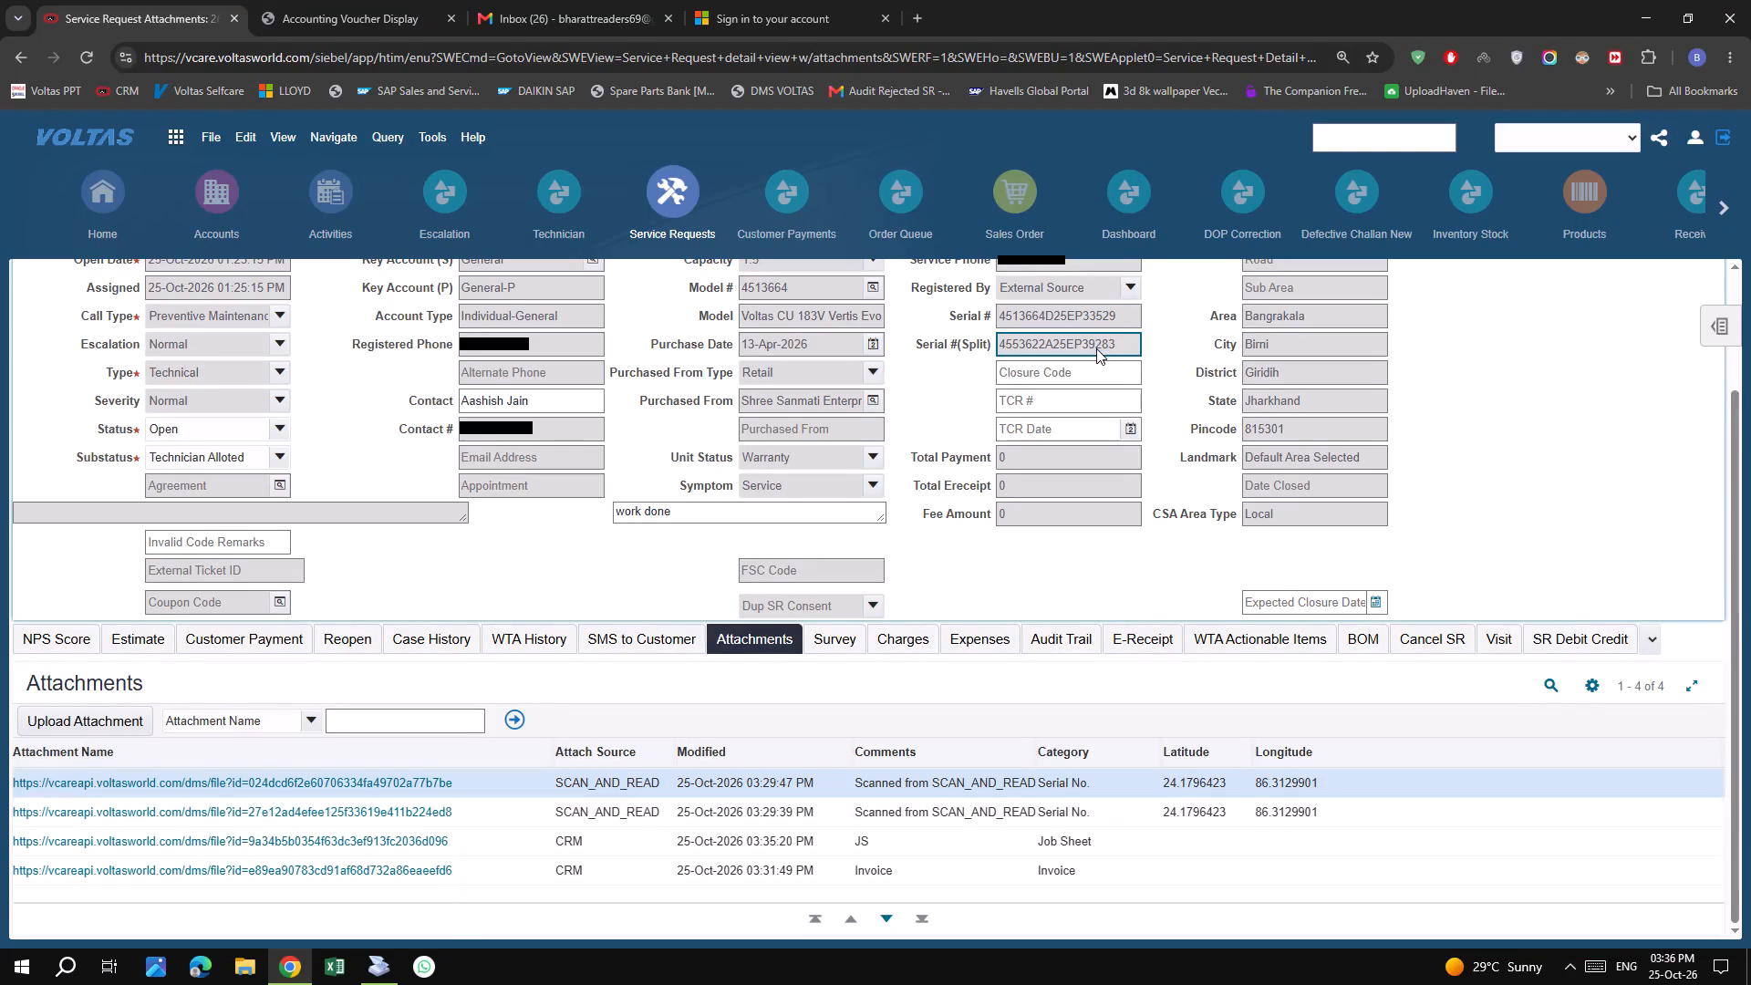
left_click_drag(1094, 349, 1121, 347)
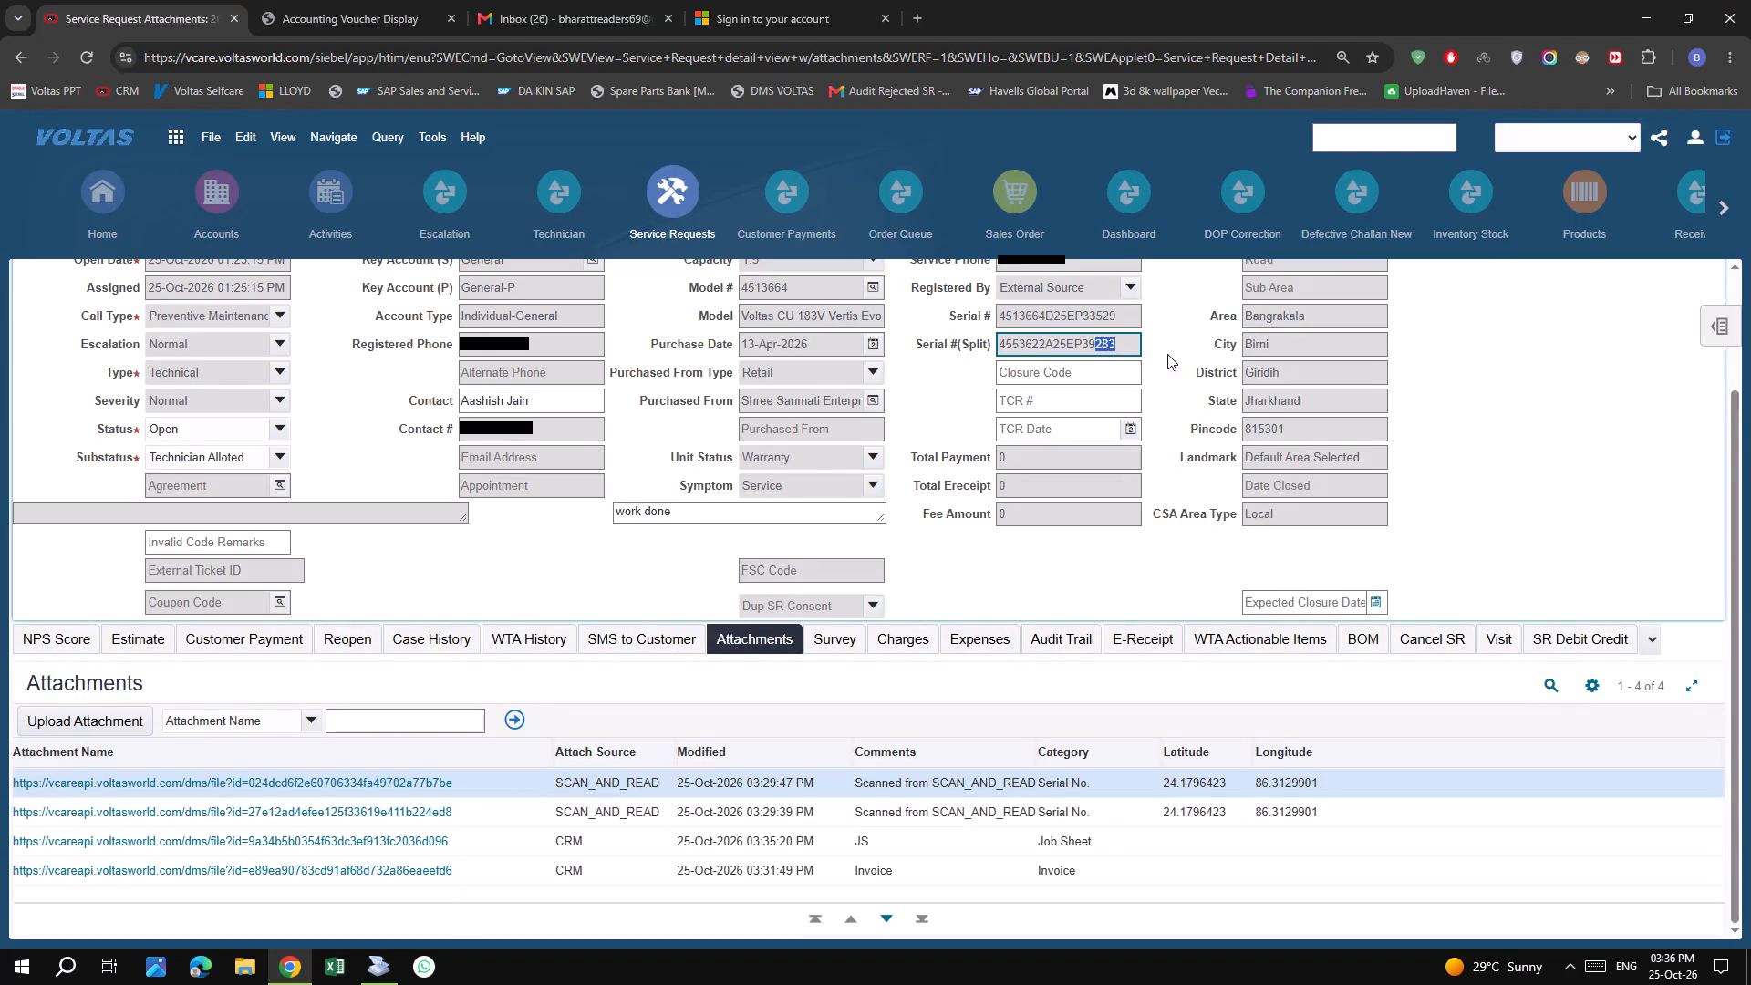
left_click(1181, 356)
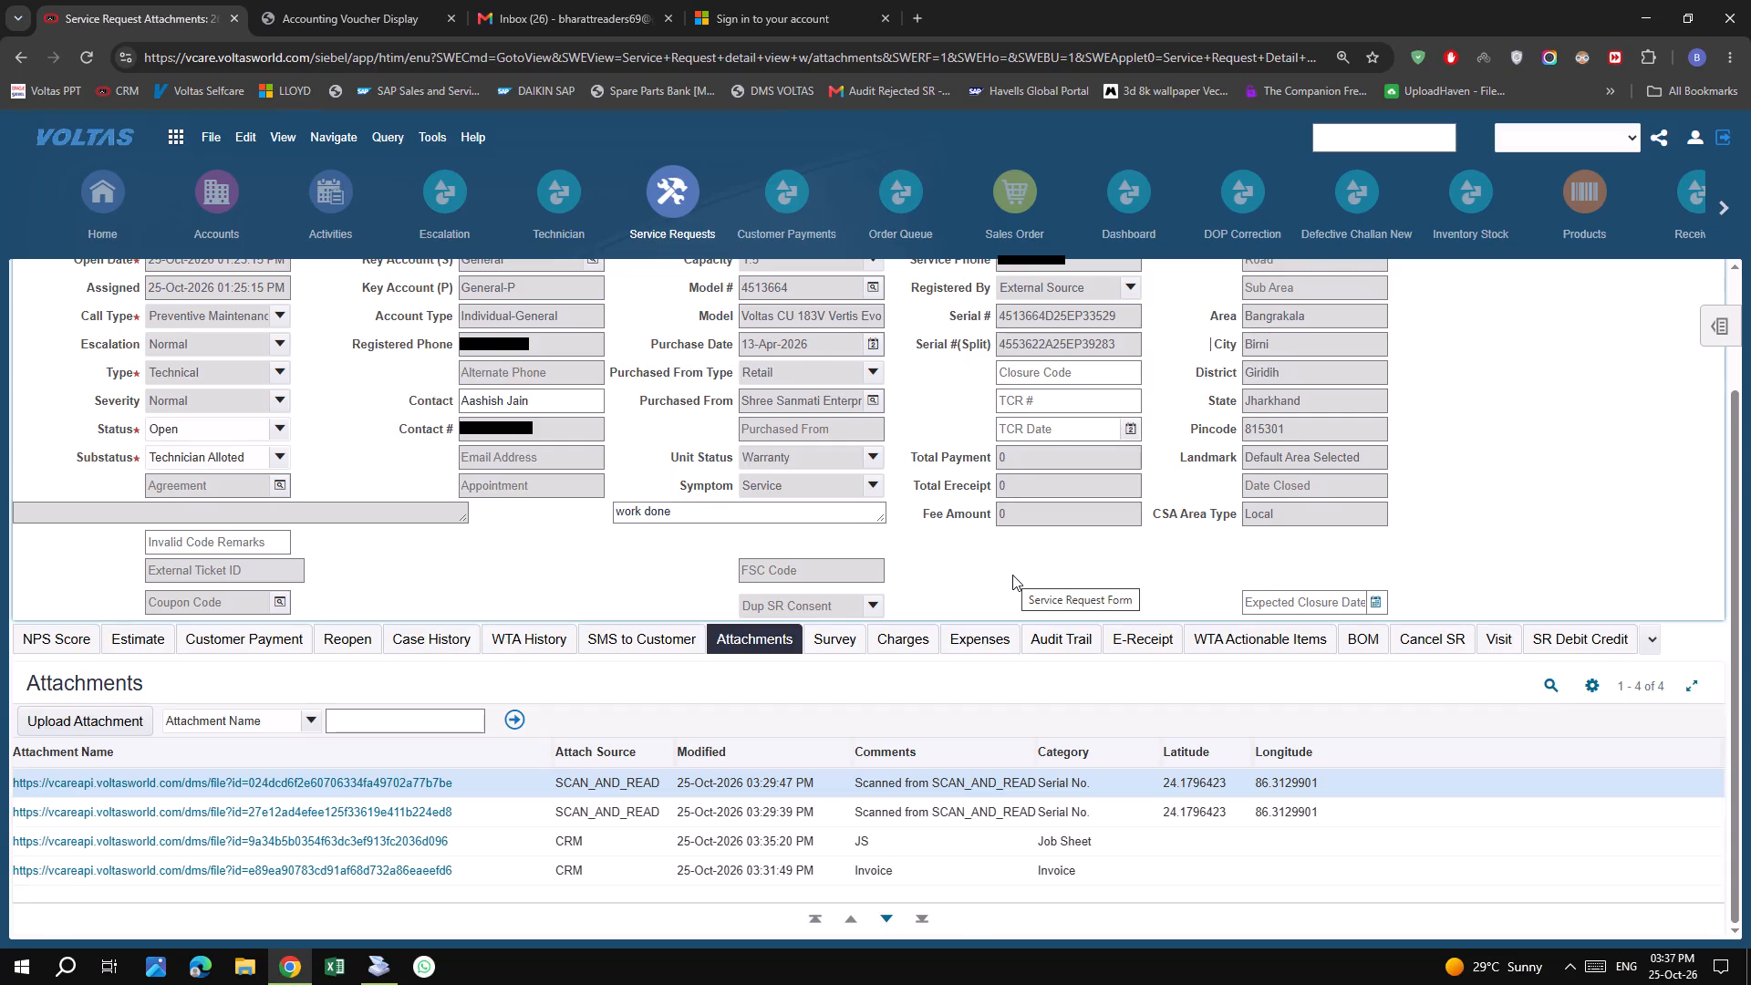
scroll(1012, 574, "up", 7)
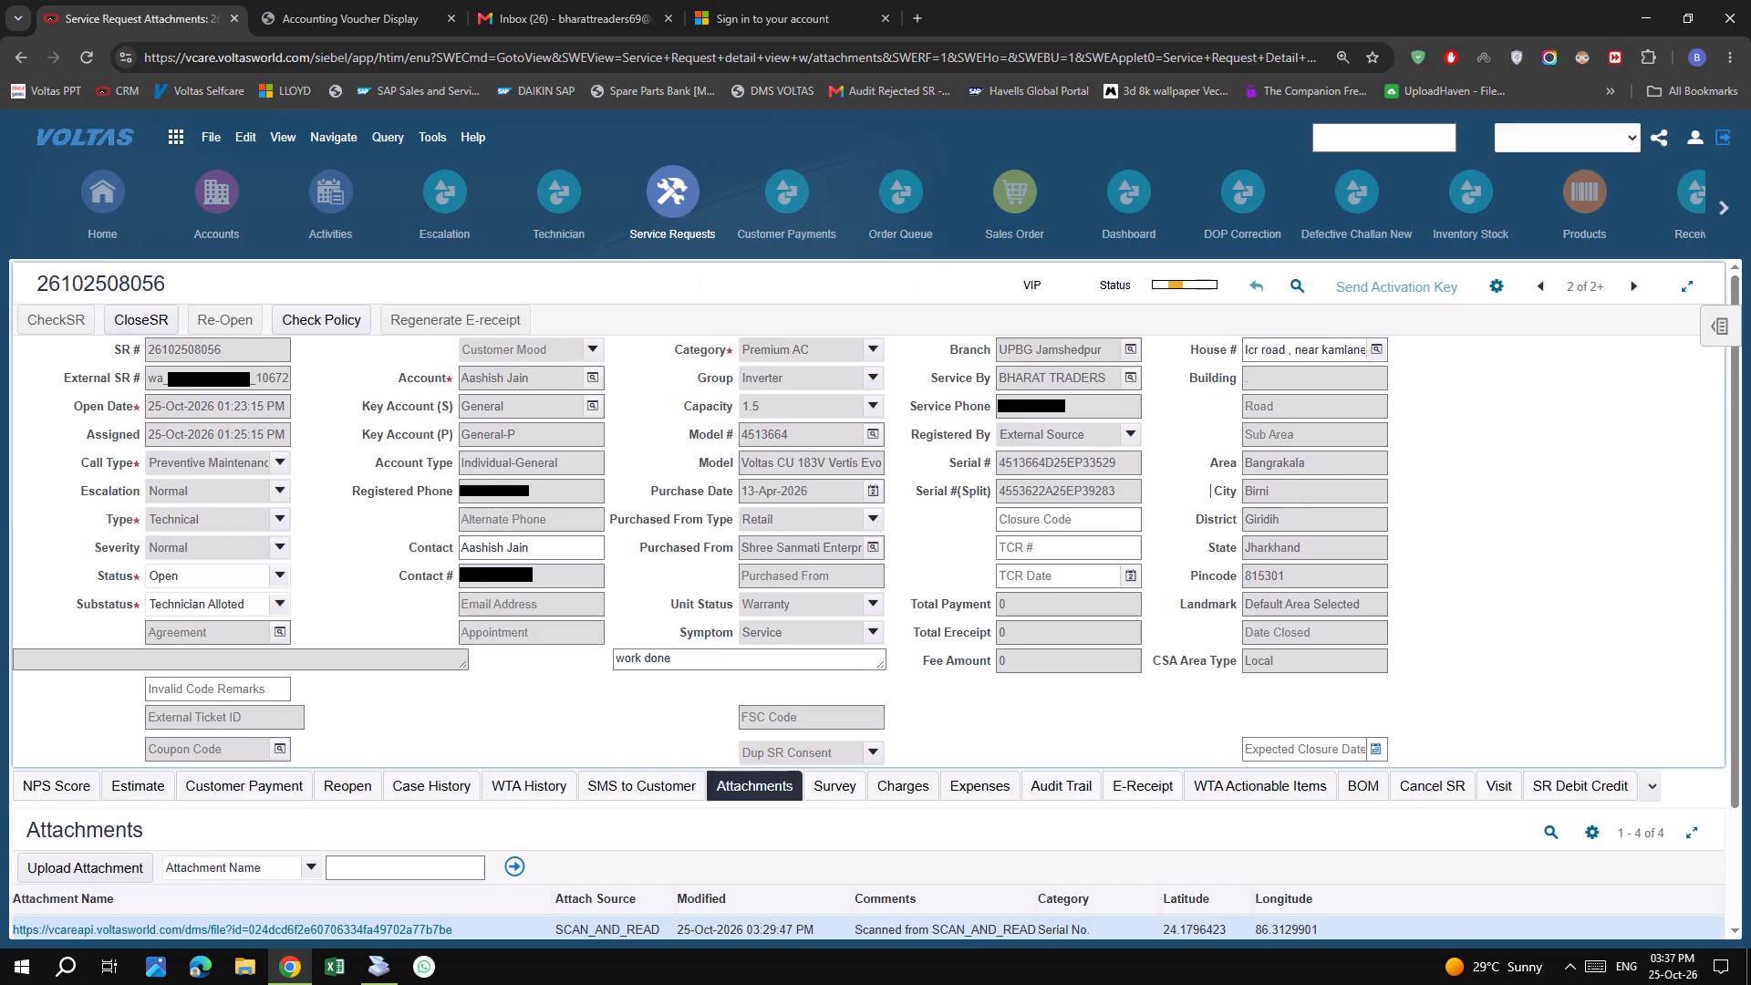
left_click(1474, 554)
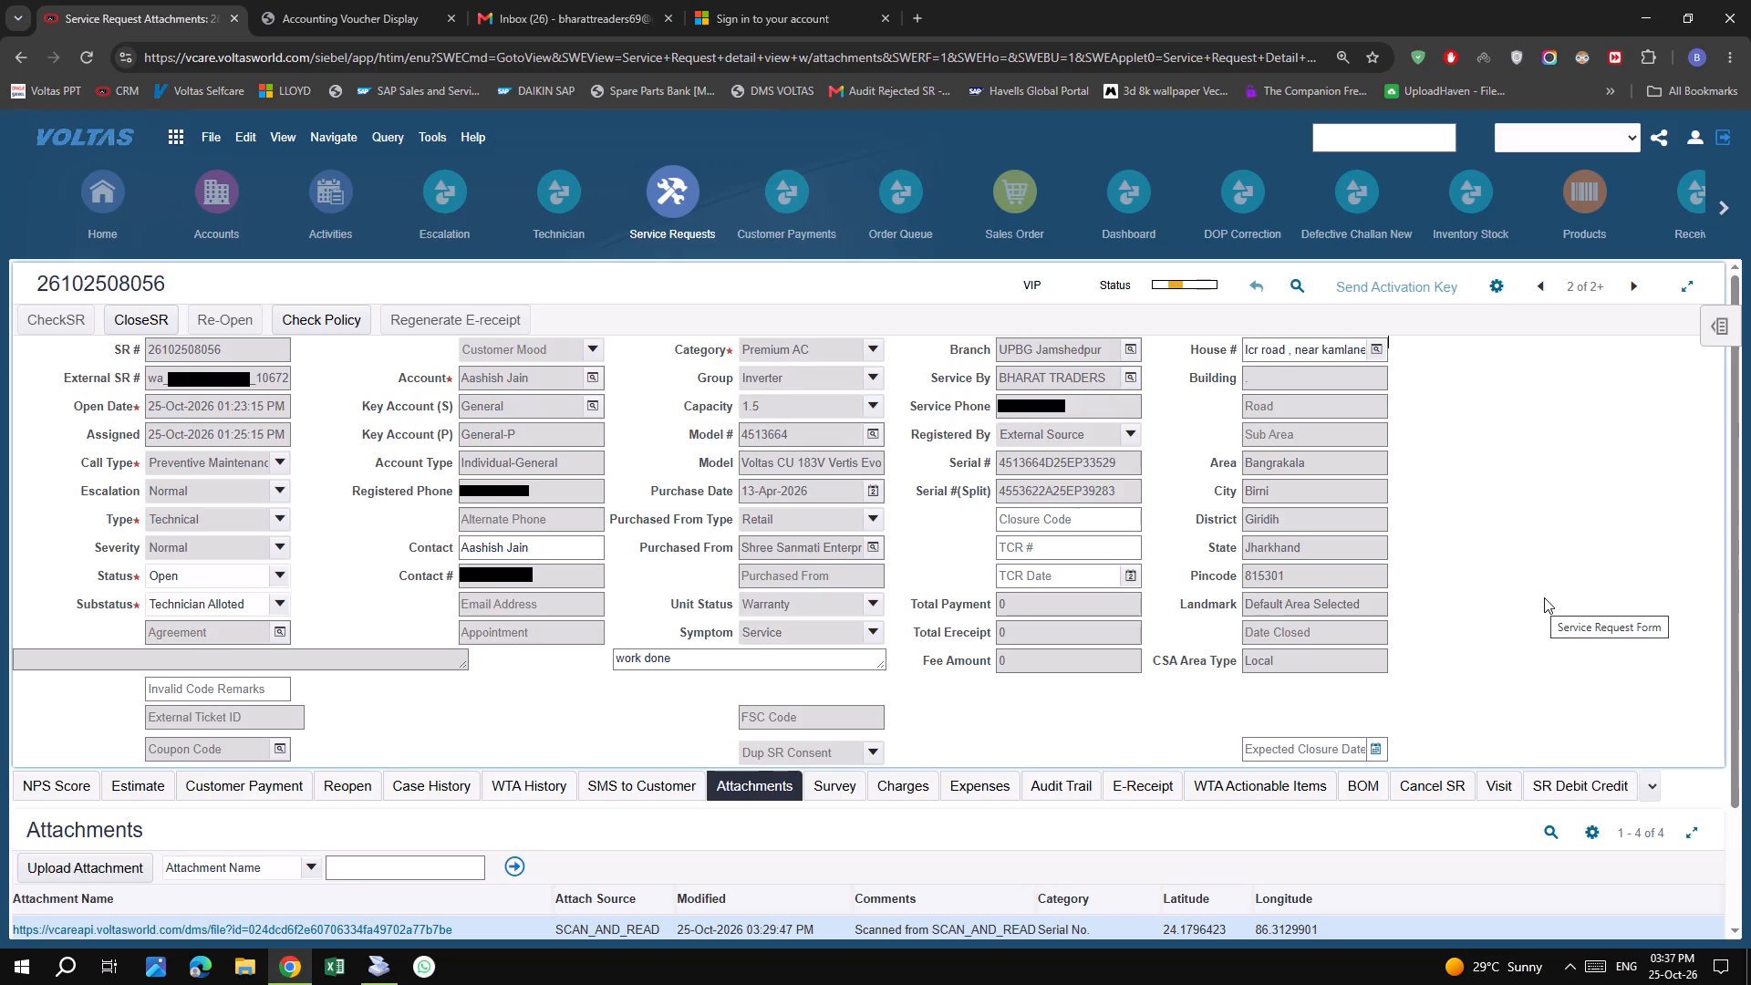
Open the service request's visit details and review the visit and resolution records and the Purchased From dealer.
scroll(1518, 579, "down", 8)
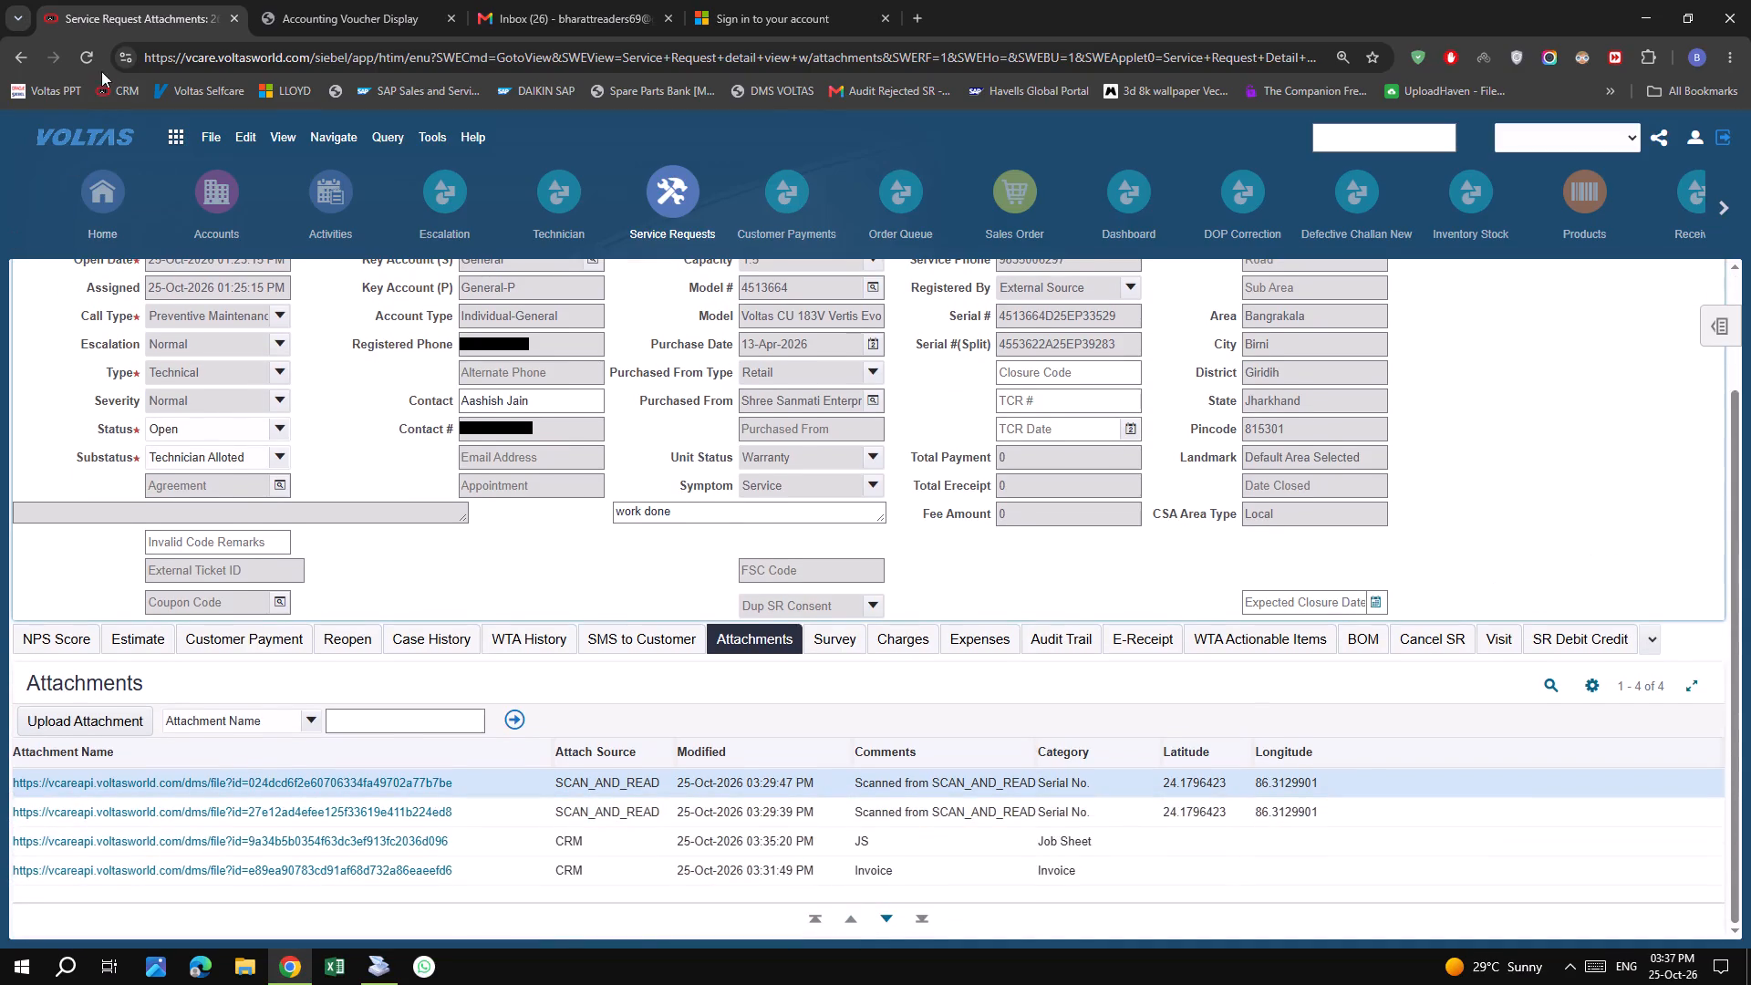
left_click(1501, 638)
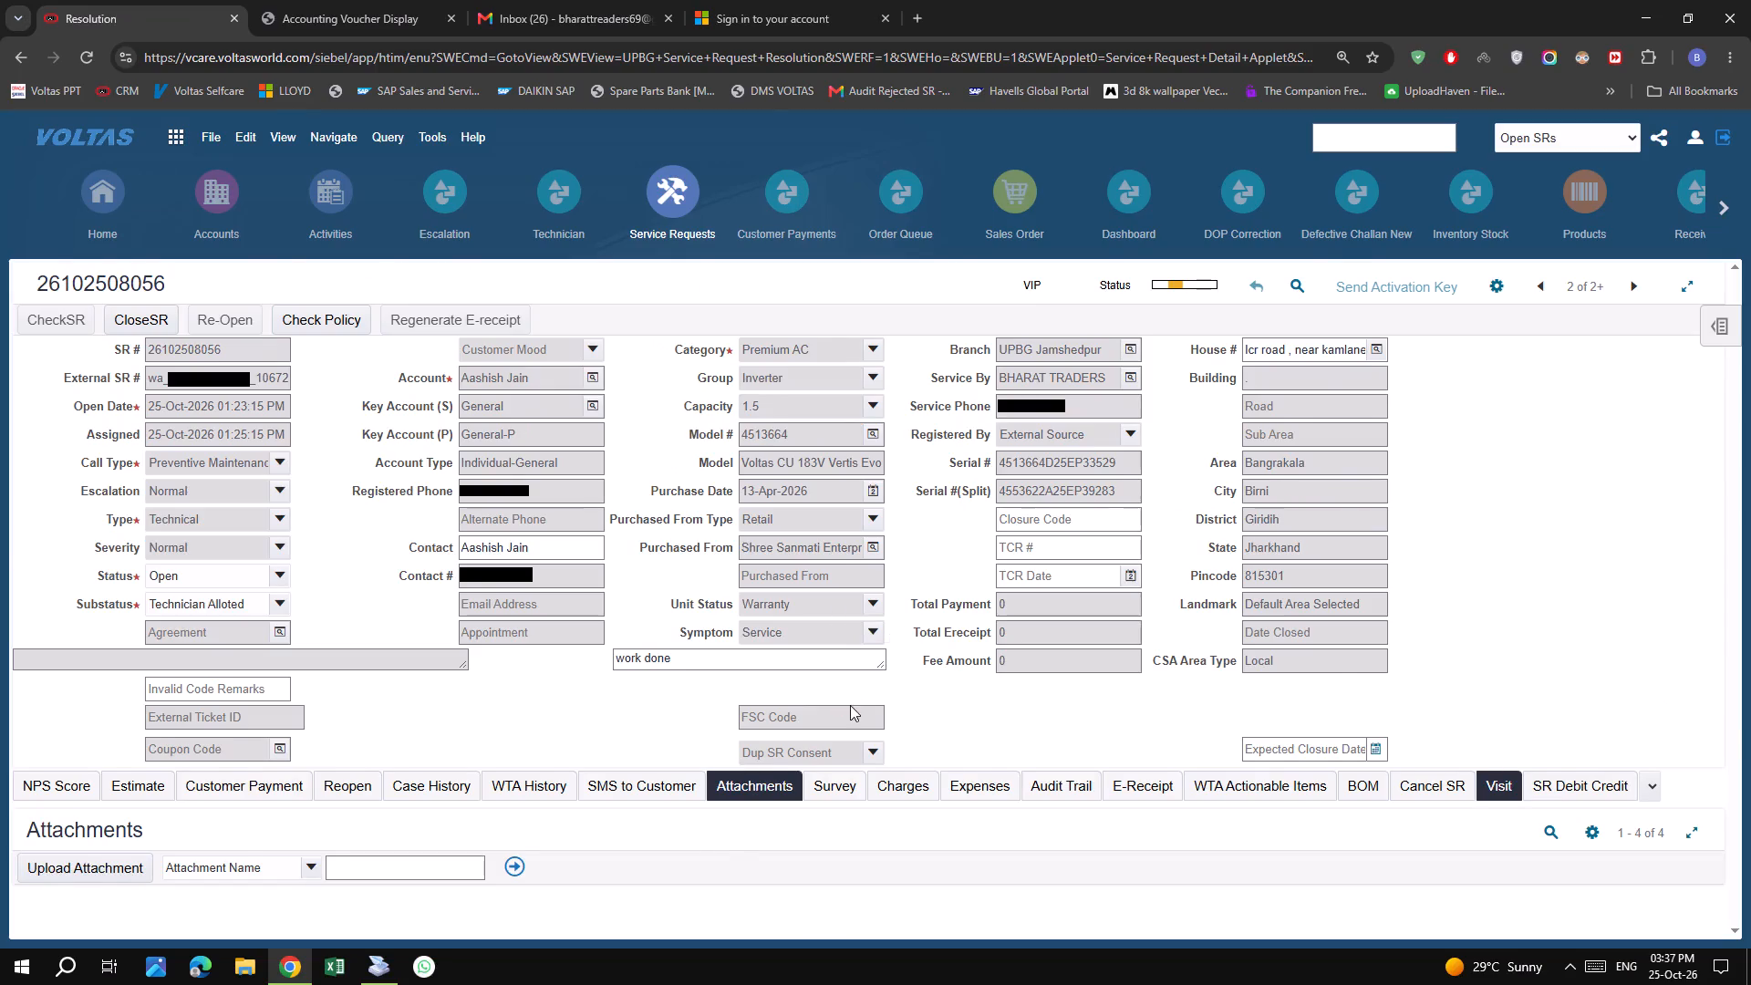
scroll(544, 648, "down", 7)
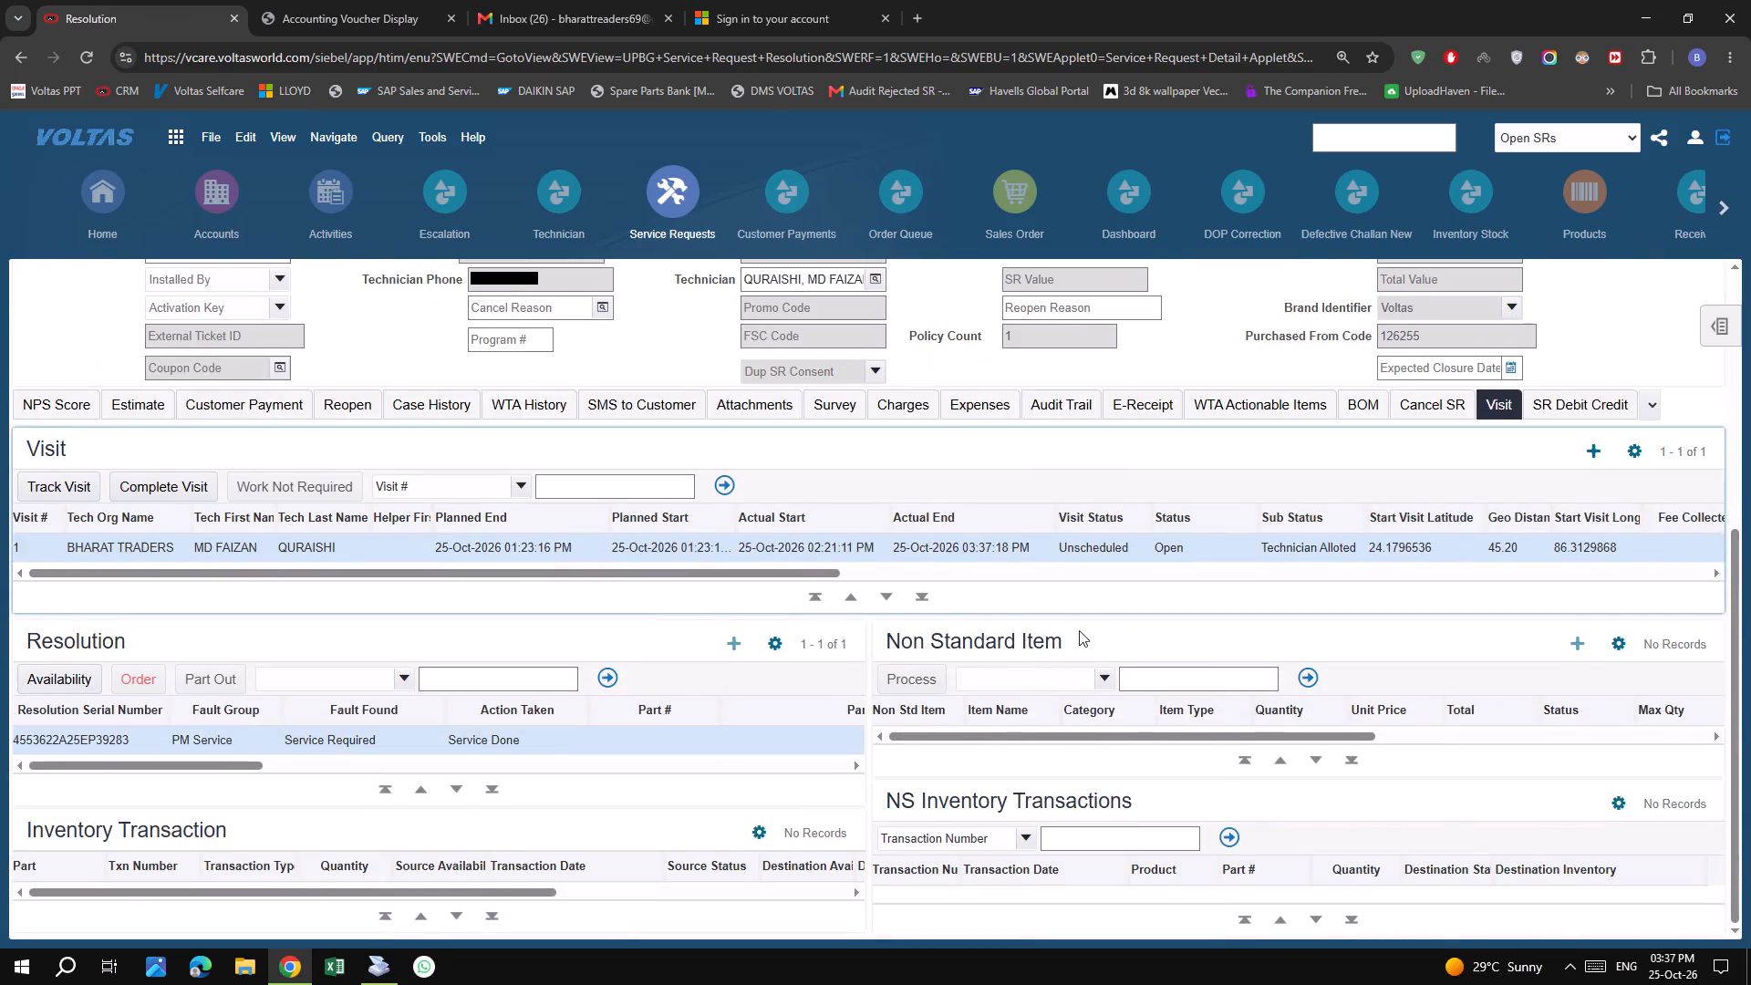
scroll(1066, 619, "up", 8)
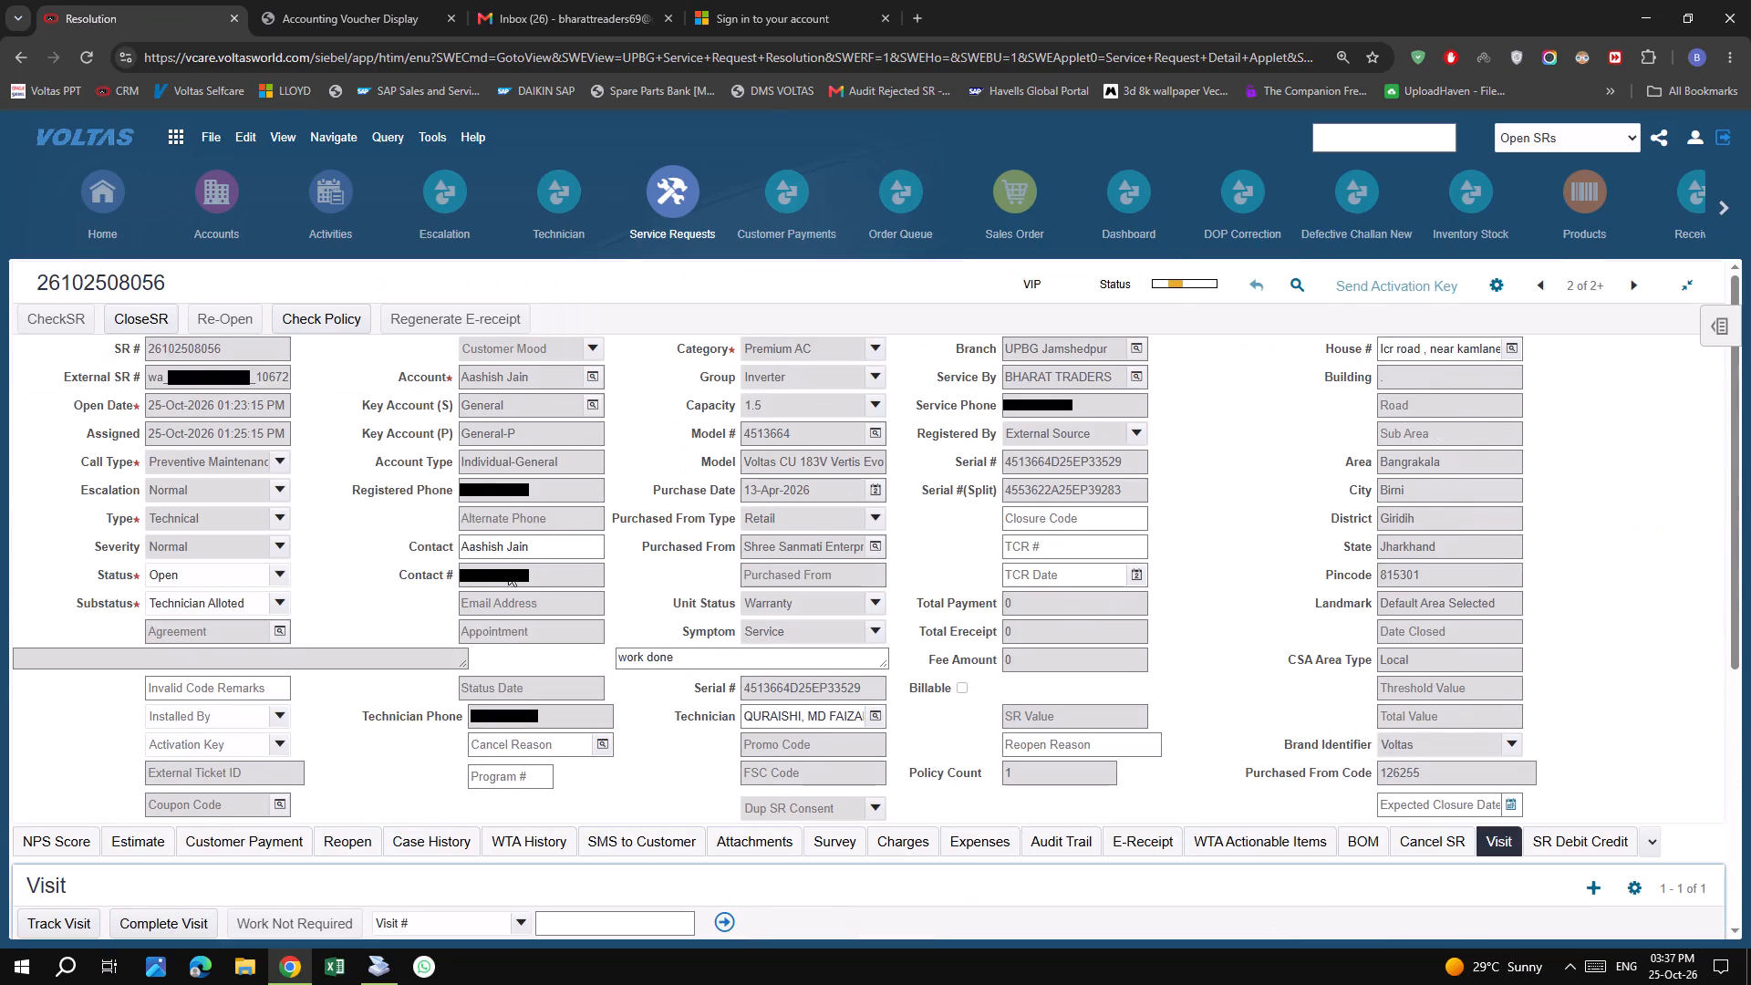
left_click_drag(746, 550, 969, 550)
left_click(961, 527)
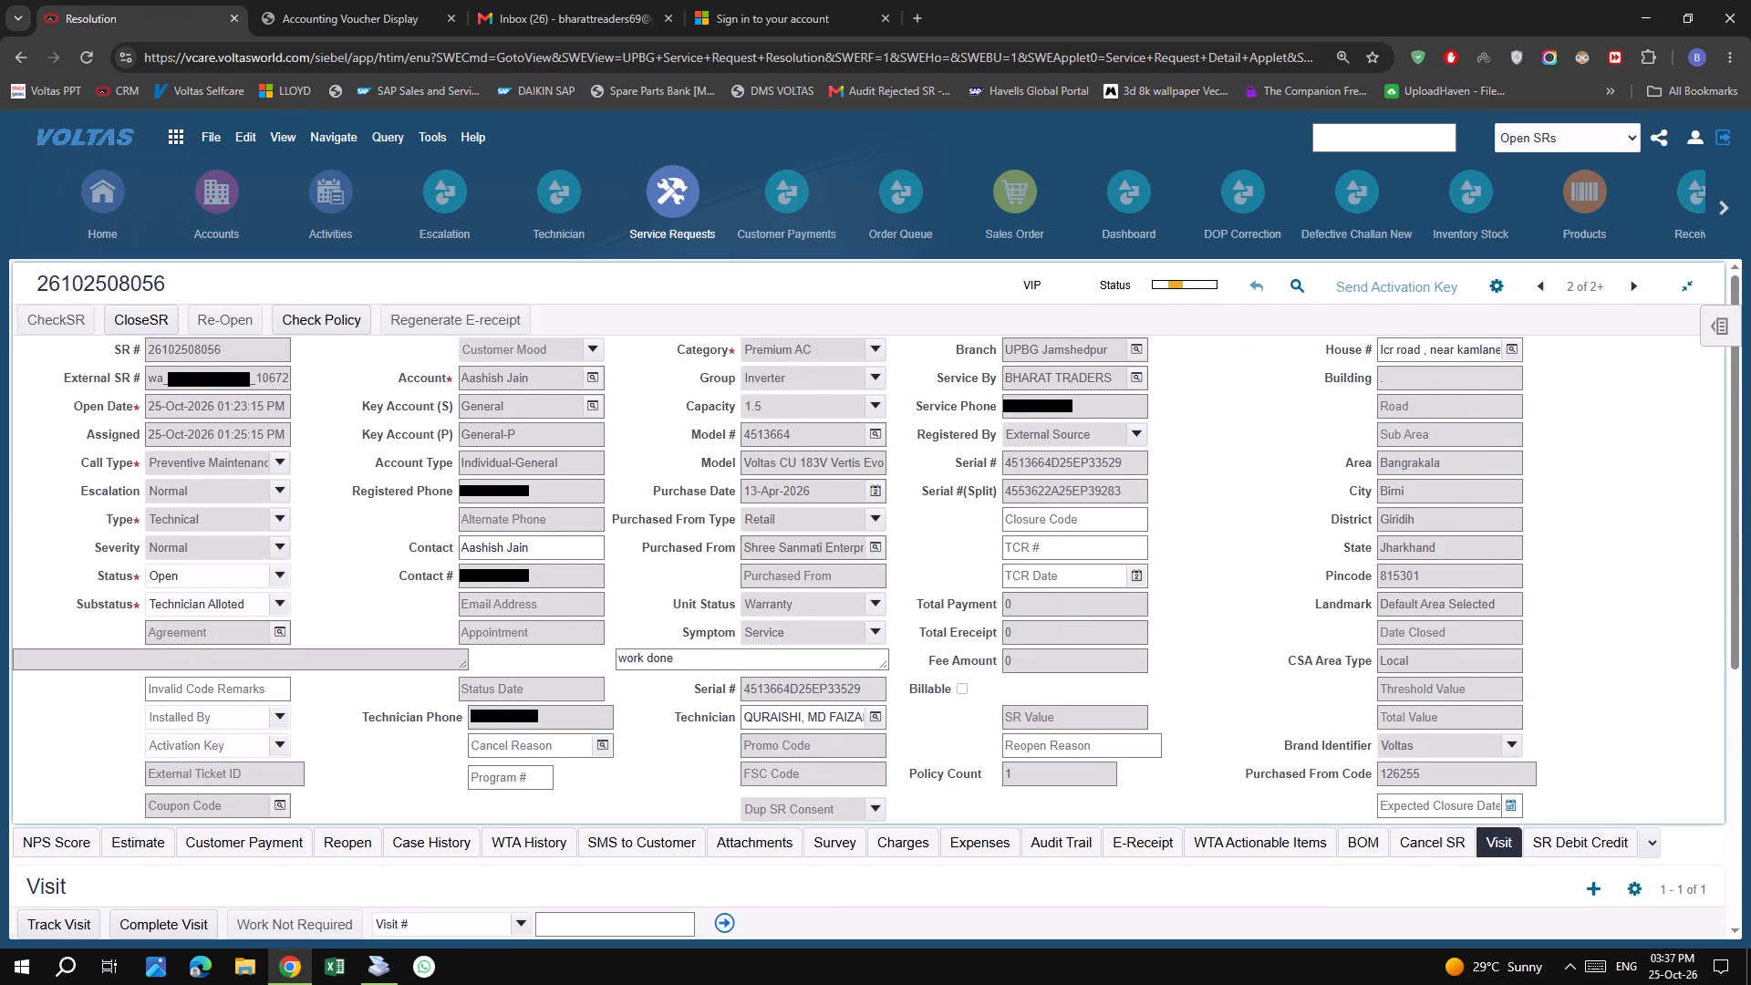
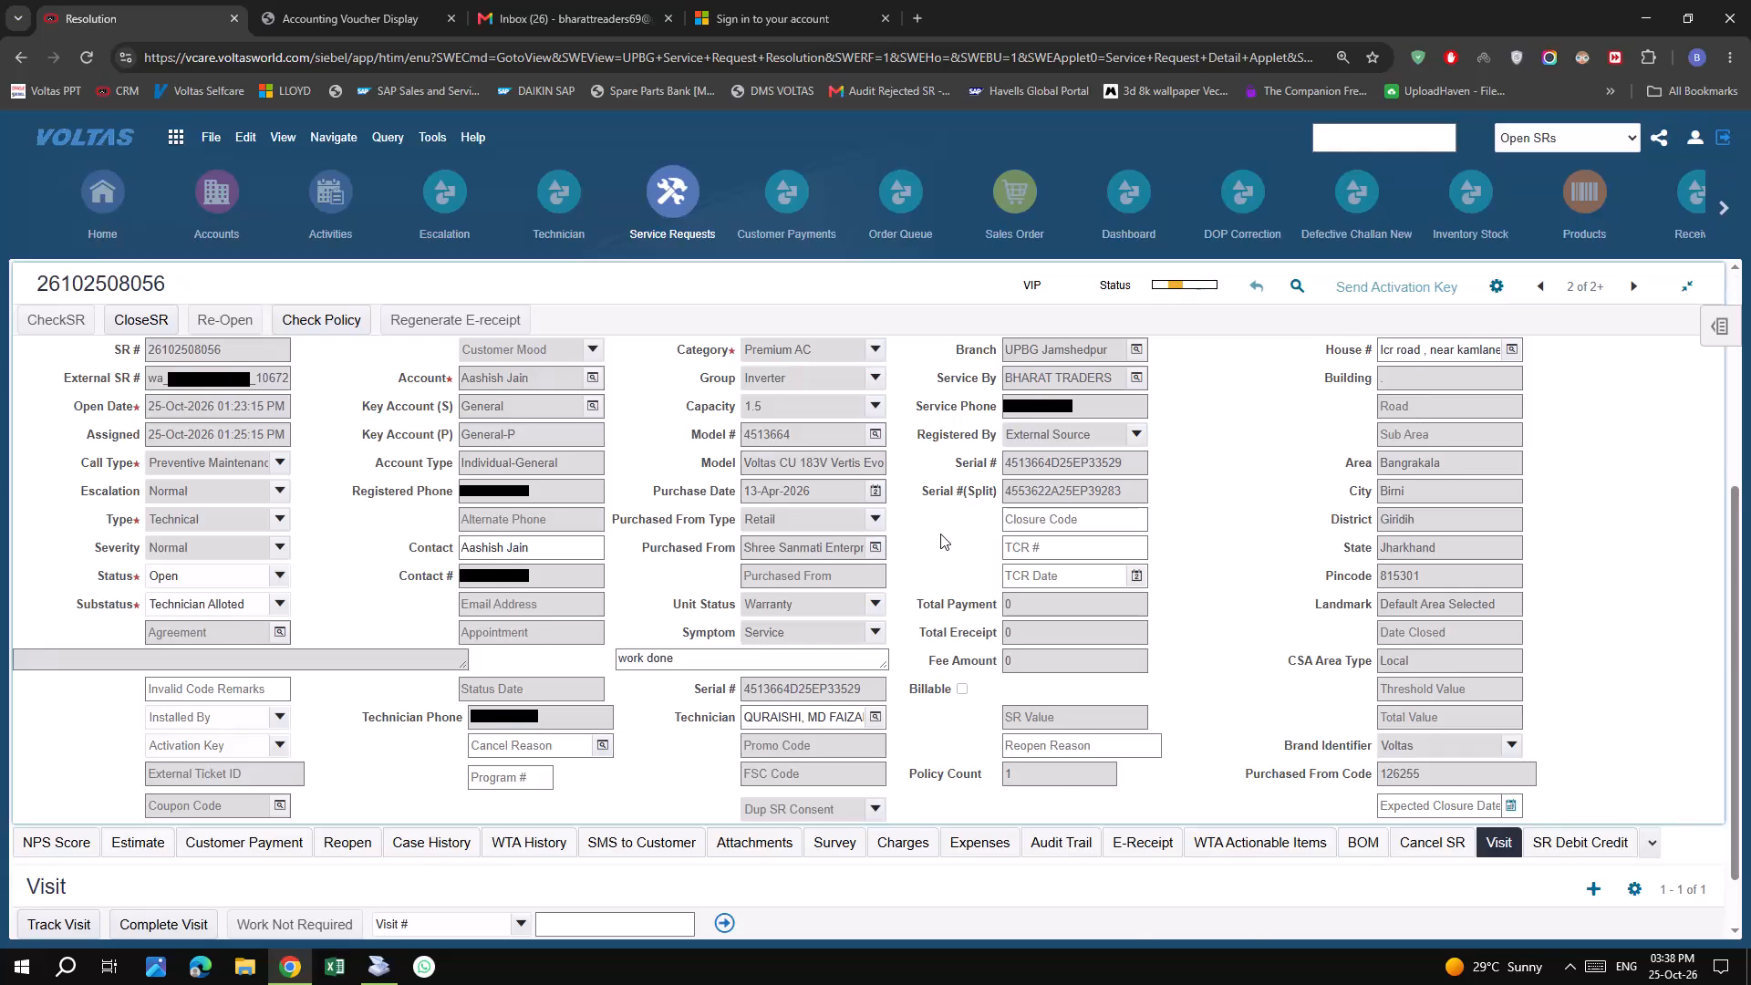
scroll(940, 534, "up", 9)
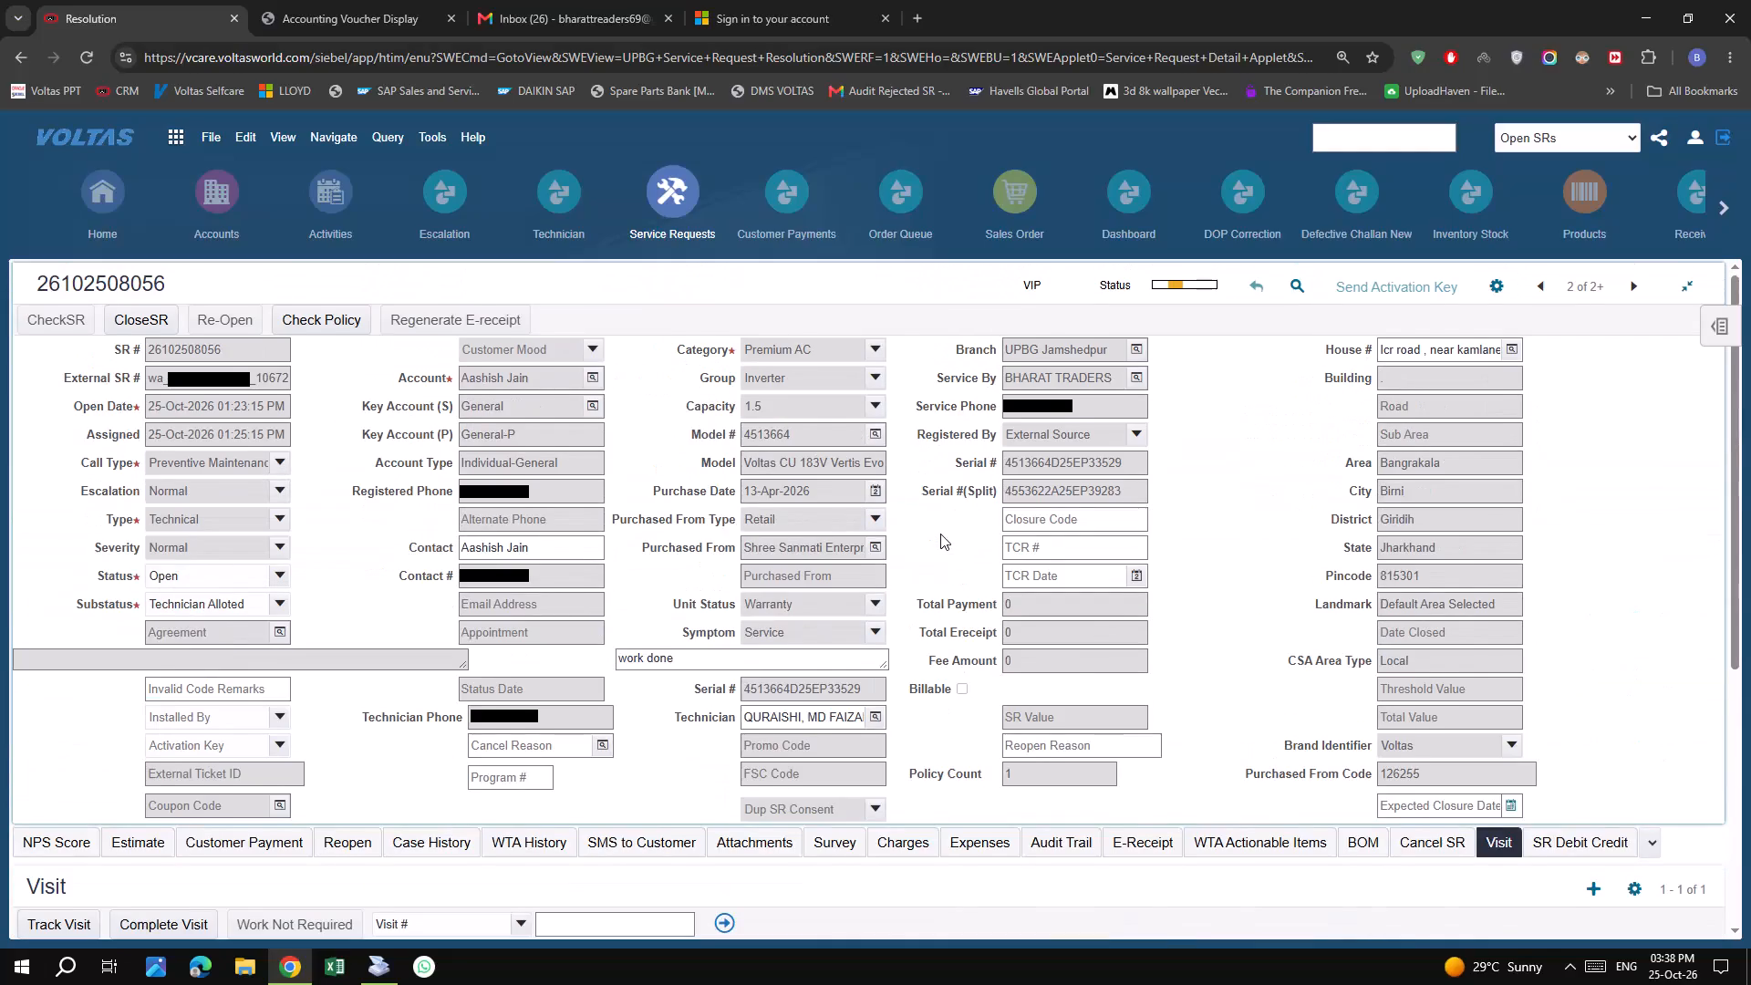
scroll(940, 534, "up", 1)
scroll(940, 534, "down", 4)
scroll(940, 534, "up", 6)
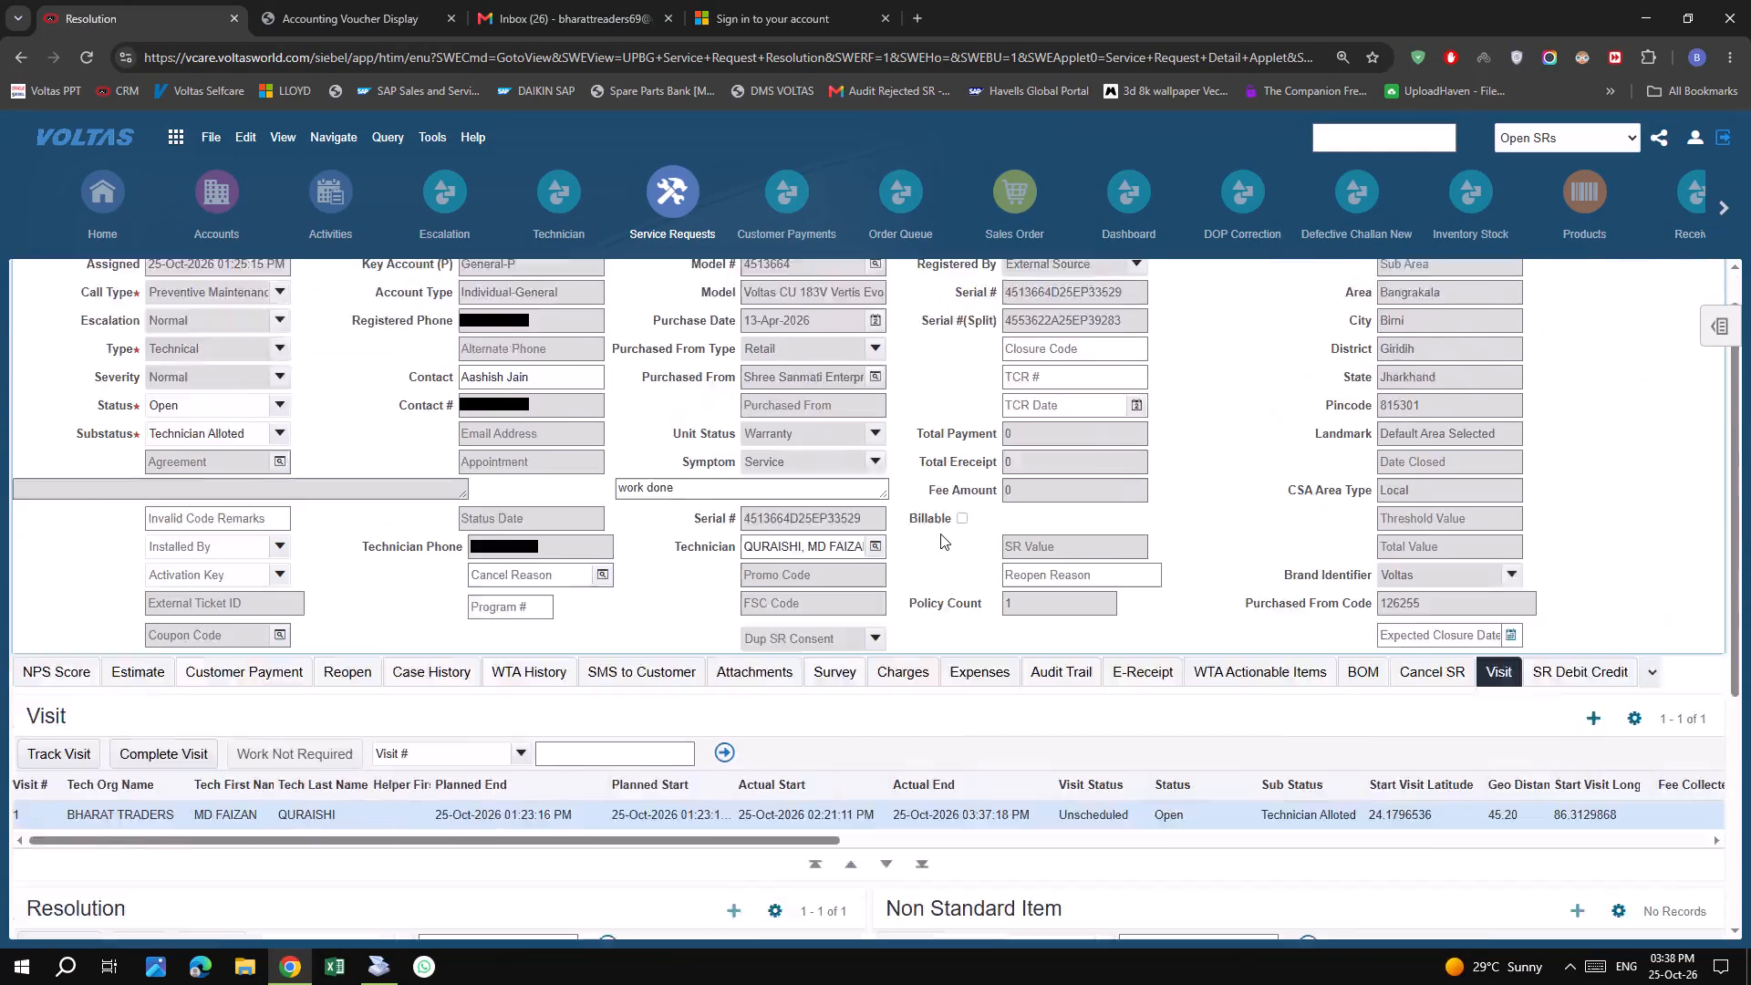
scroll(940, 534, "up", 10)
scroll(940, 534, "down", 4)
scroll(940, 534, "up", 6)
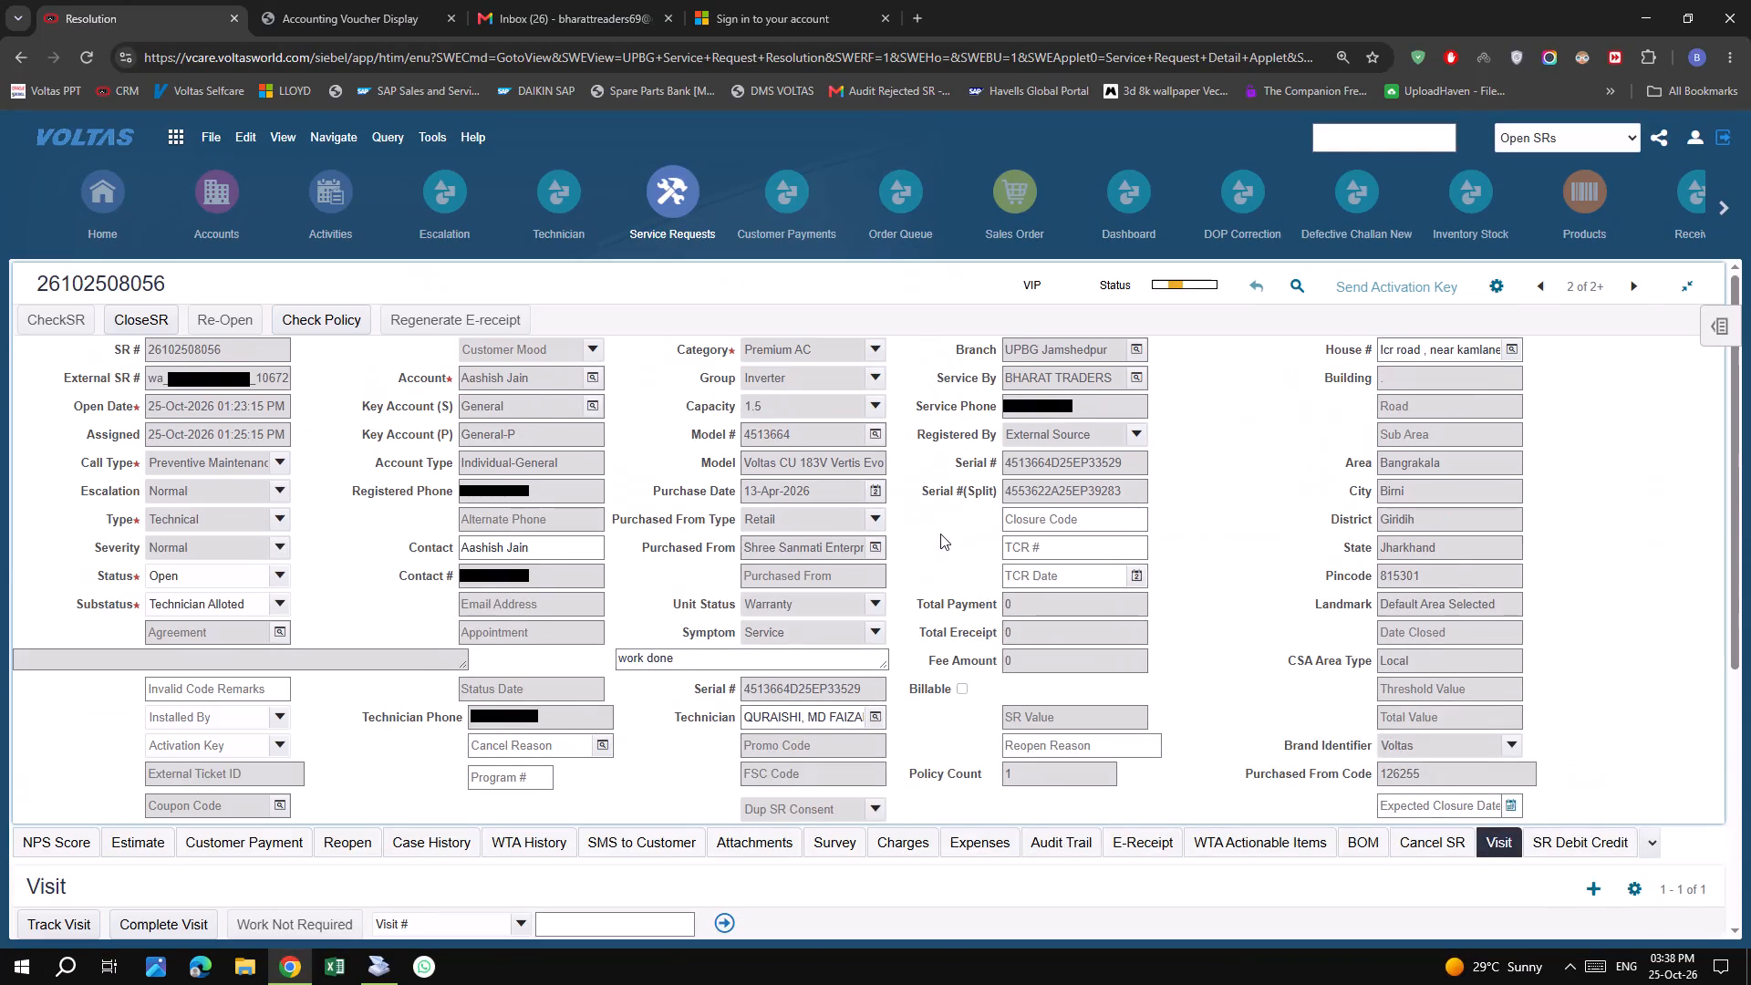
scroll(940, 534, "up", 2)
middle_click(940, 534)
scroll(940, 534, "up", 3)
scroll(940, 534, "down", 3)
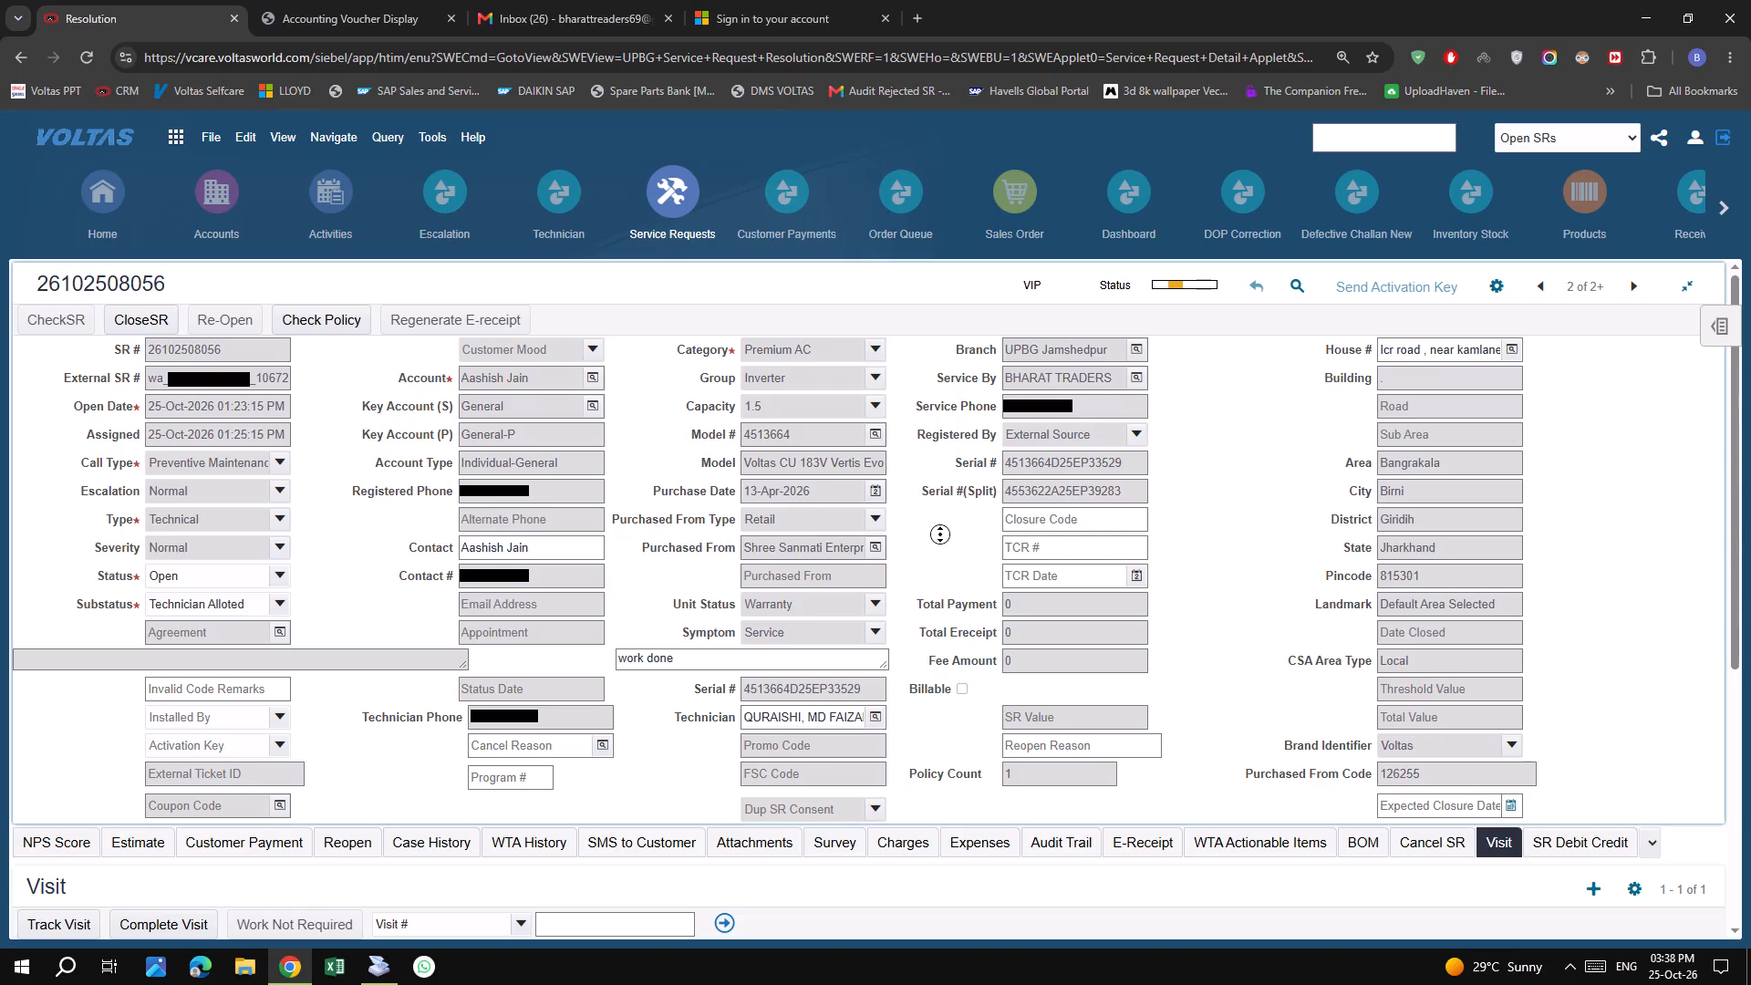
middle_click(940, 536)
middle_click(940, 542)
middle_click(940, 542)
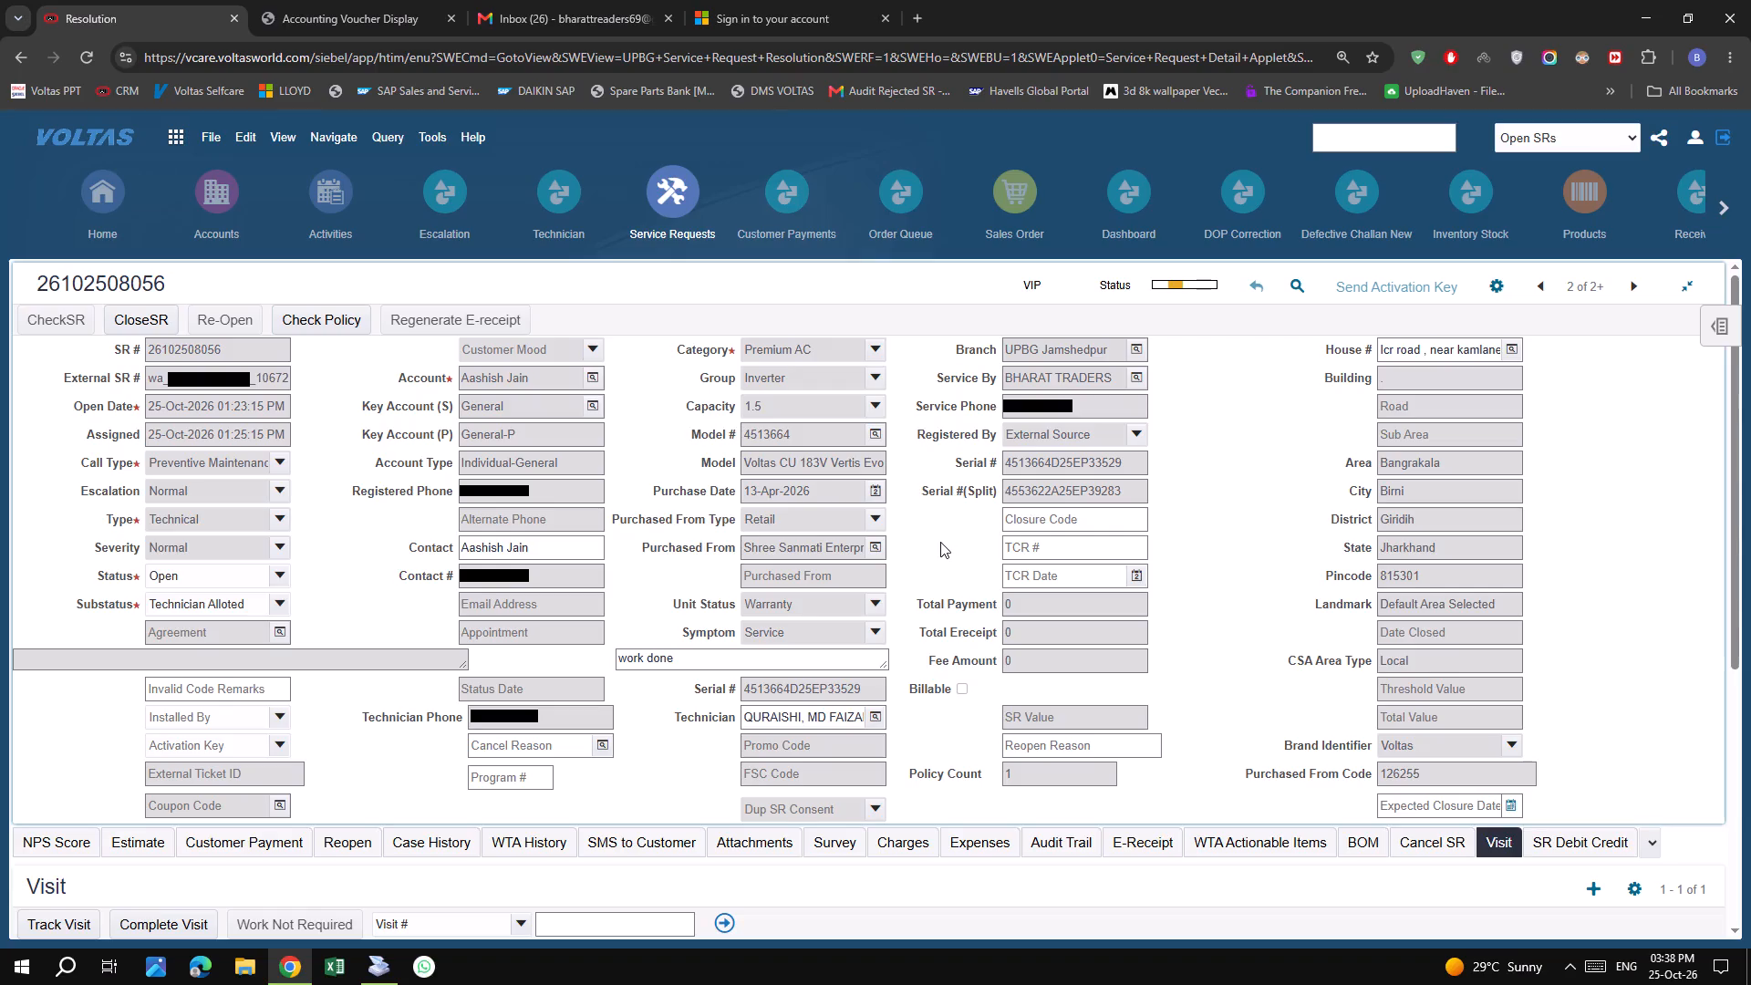
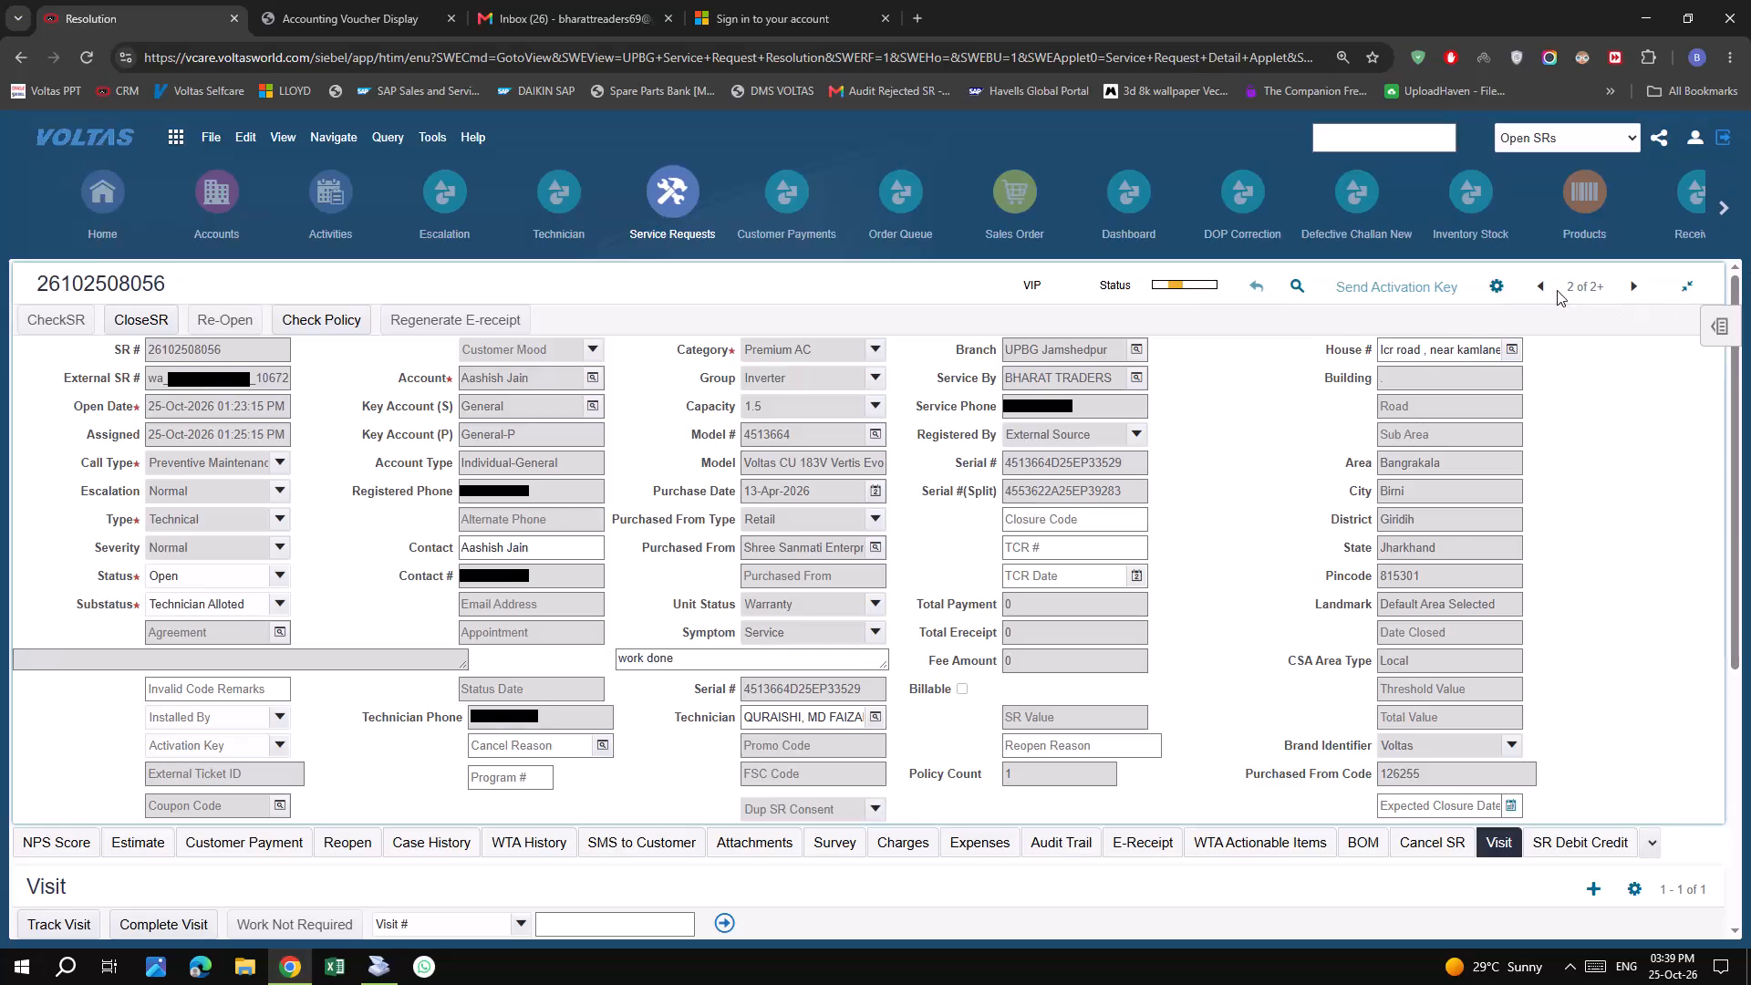
left_click(1546, 287)
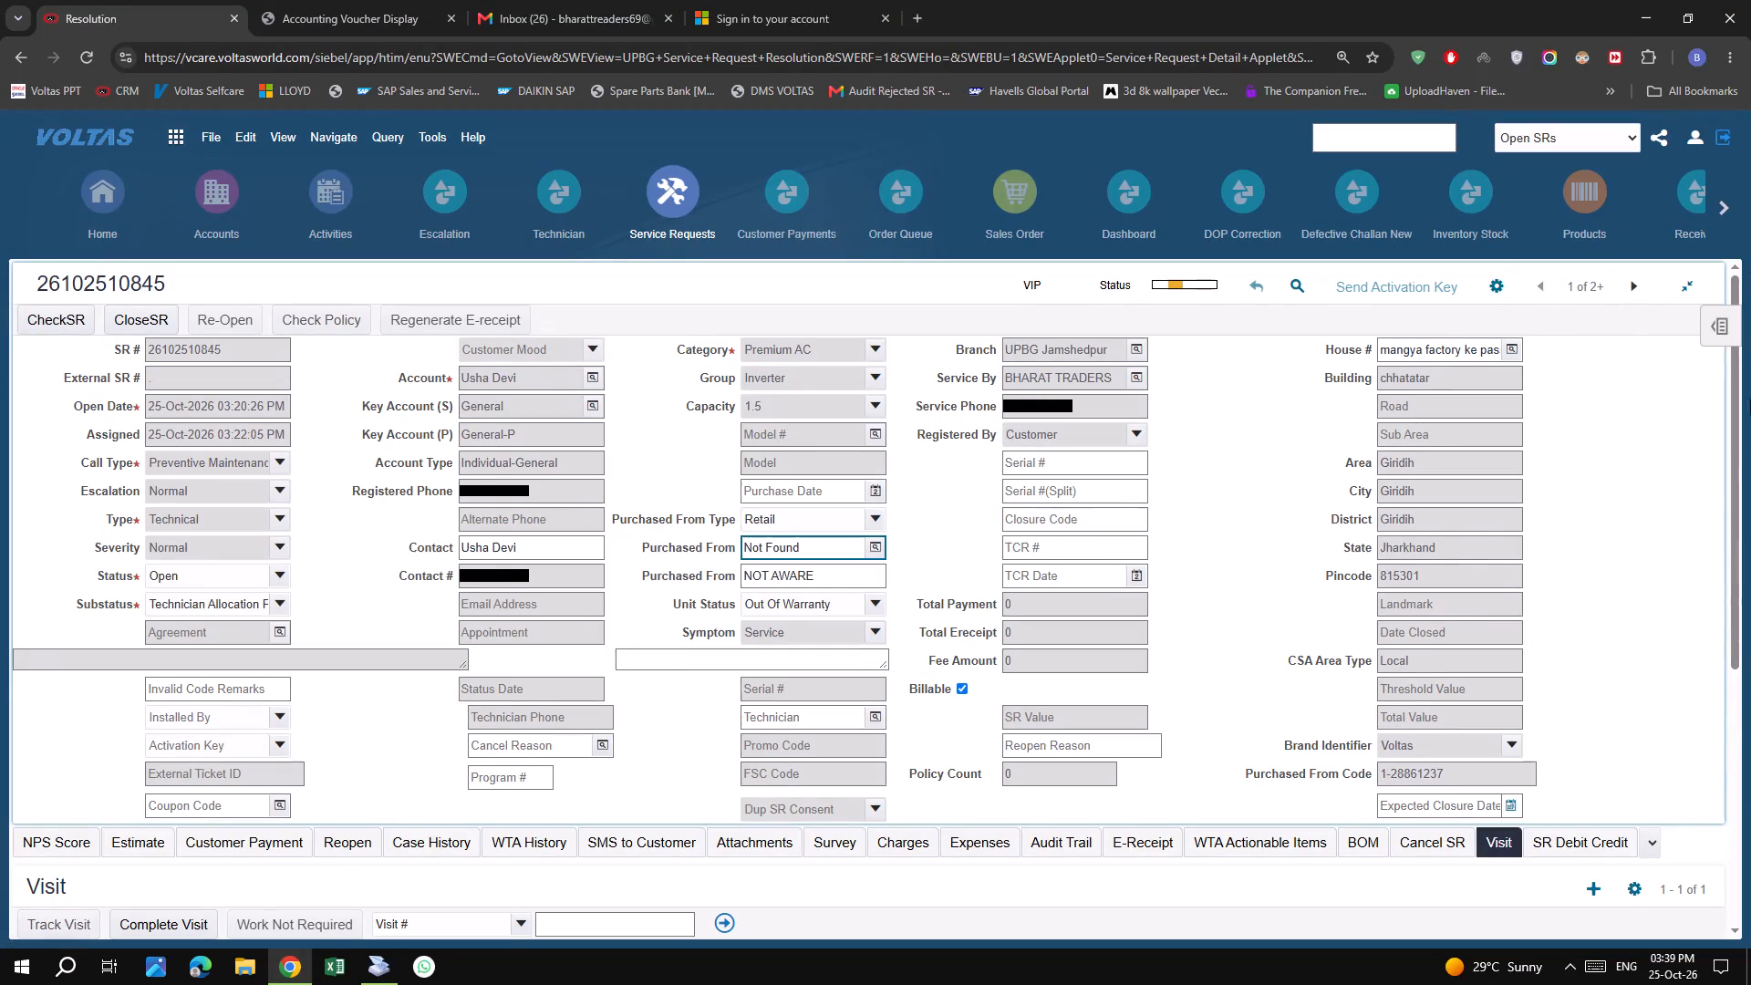
left_click(1633, 289)
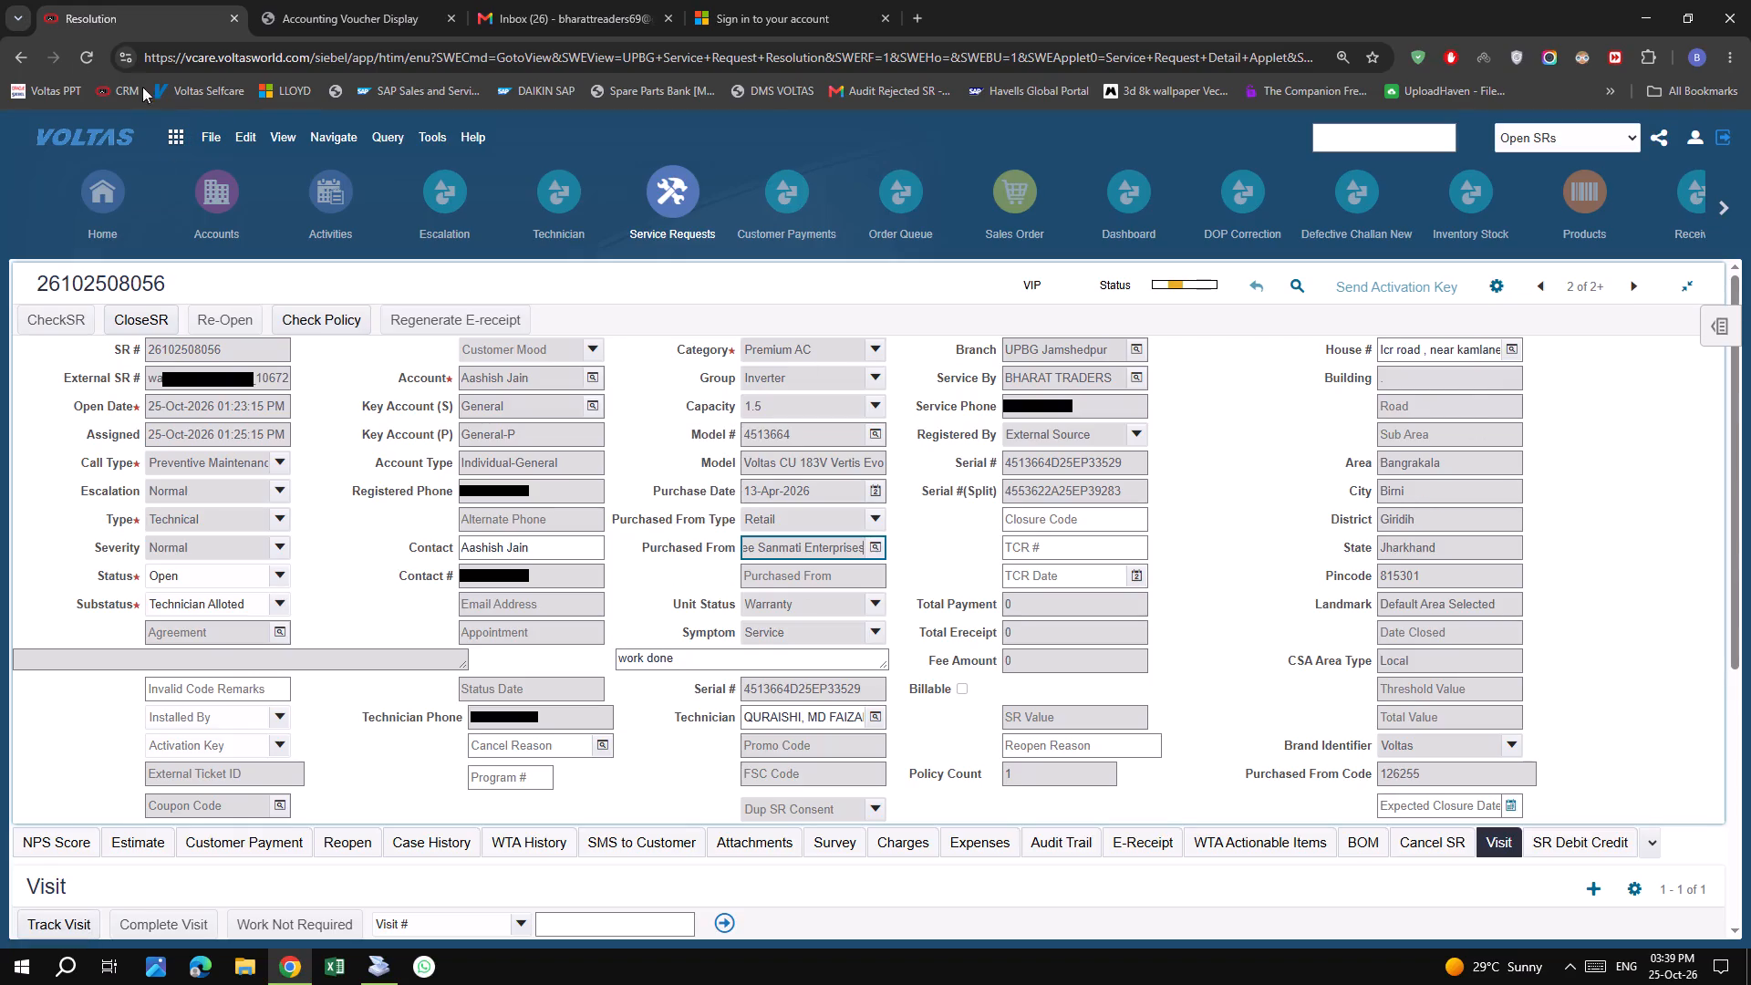
left_click(85, 57)
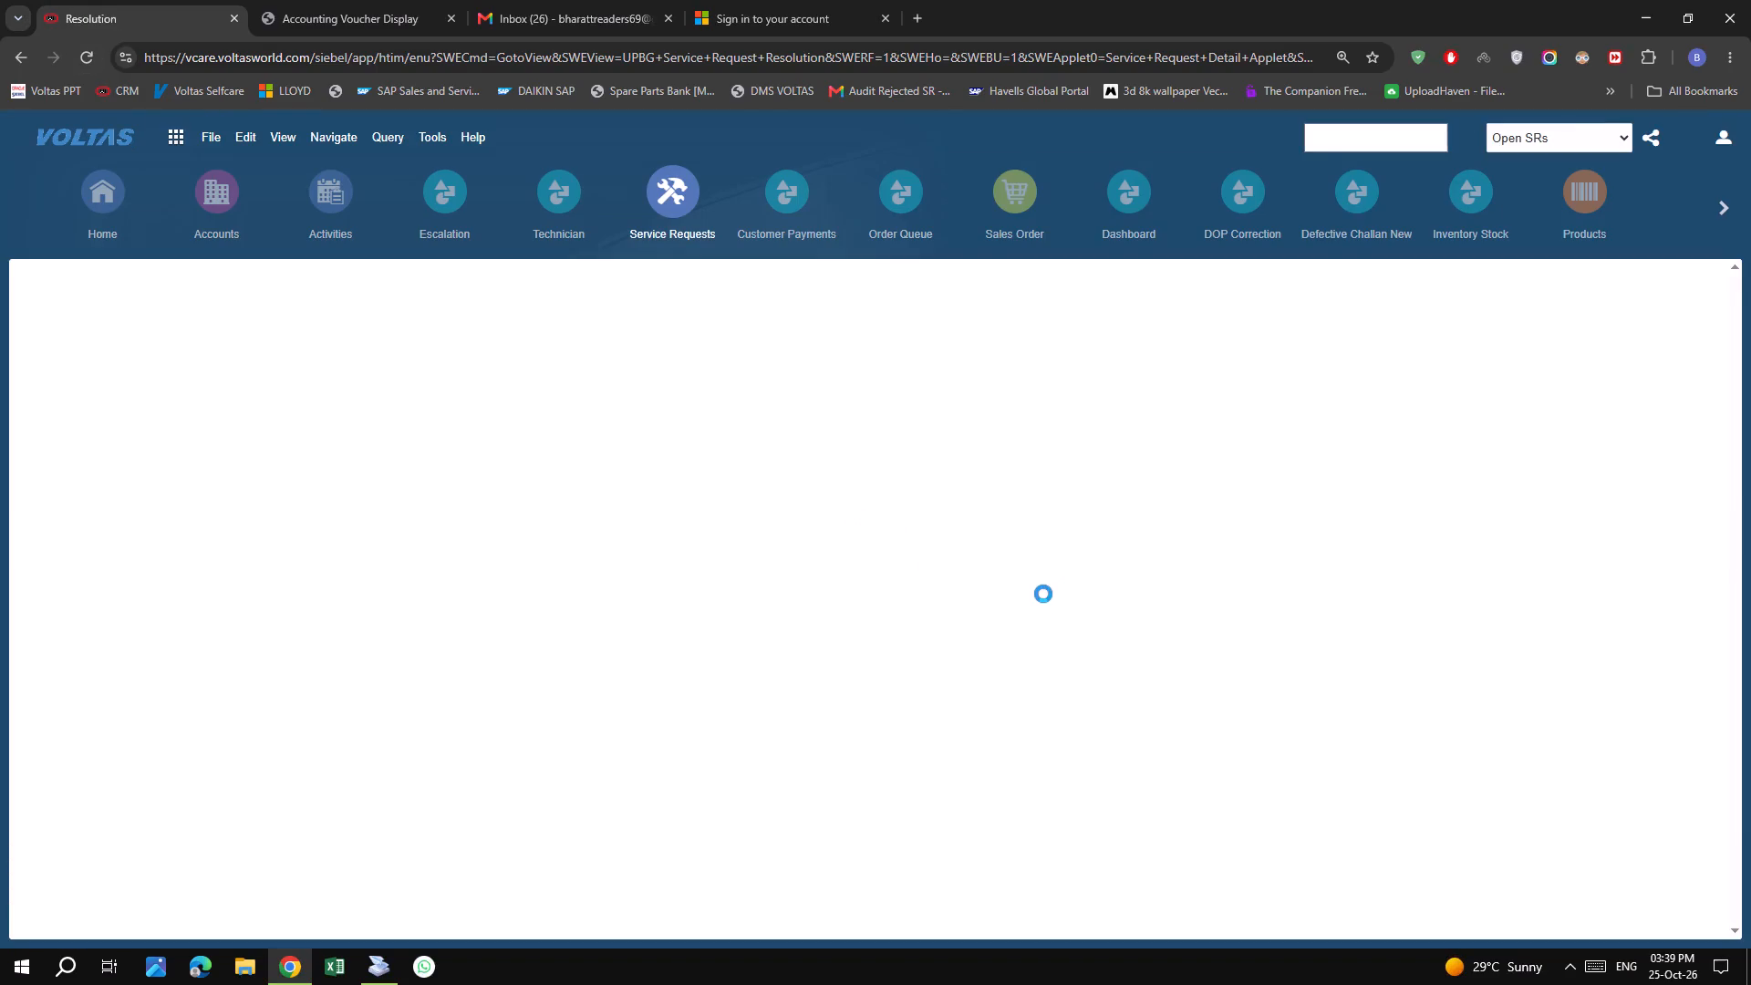
scroll(1043, 593, "up", 13)
scroll(1193, 547, "down", 7)
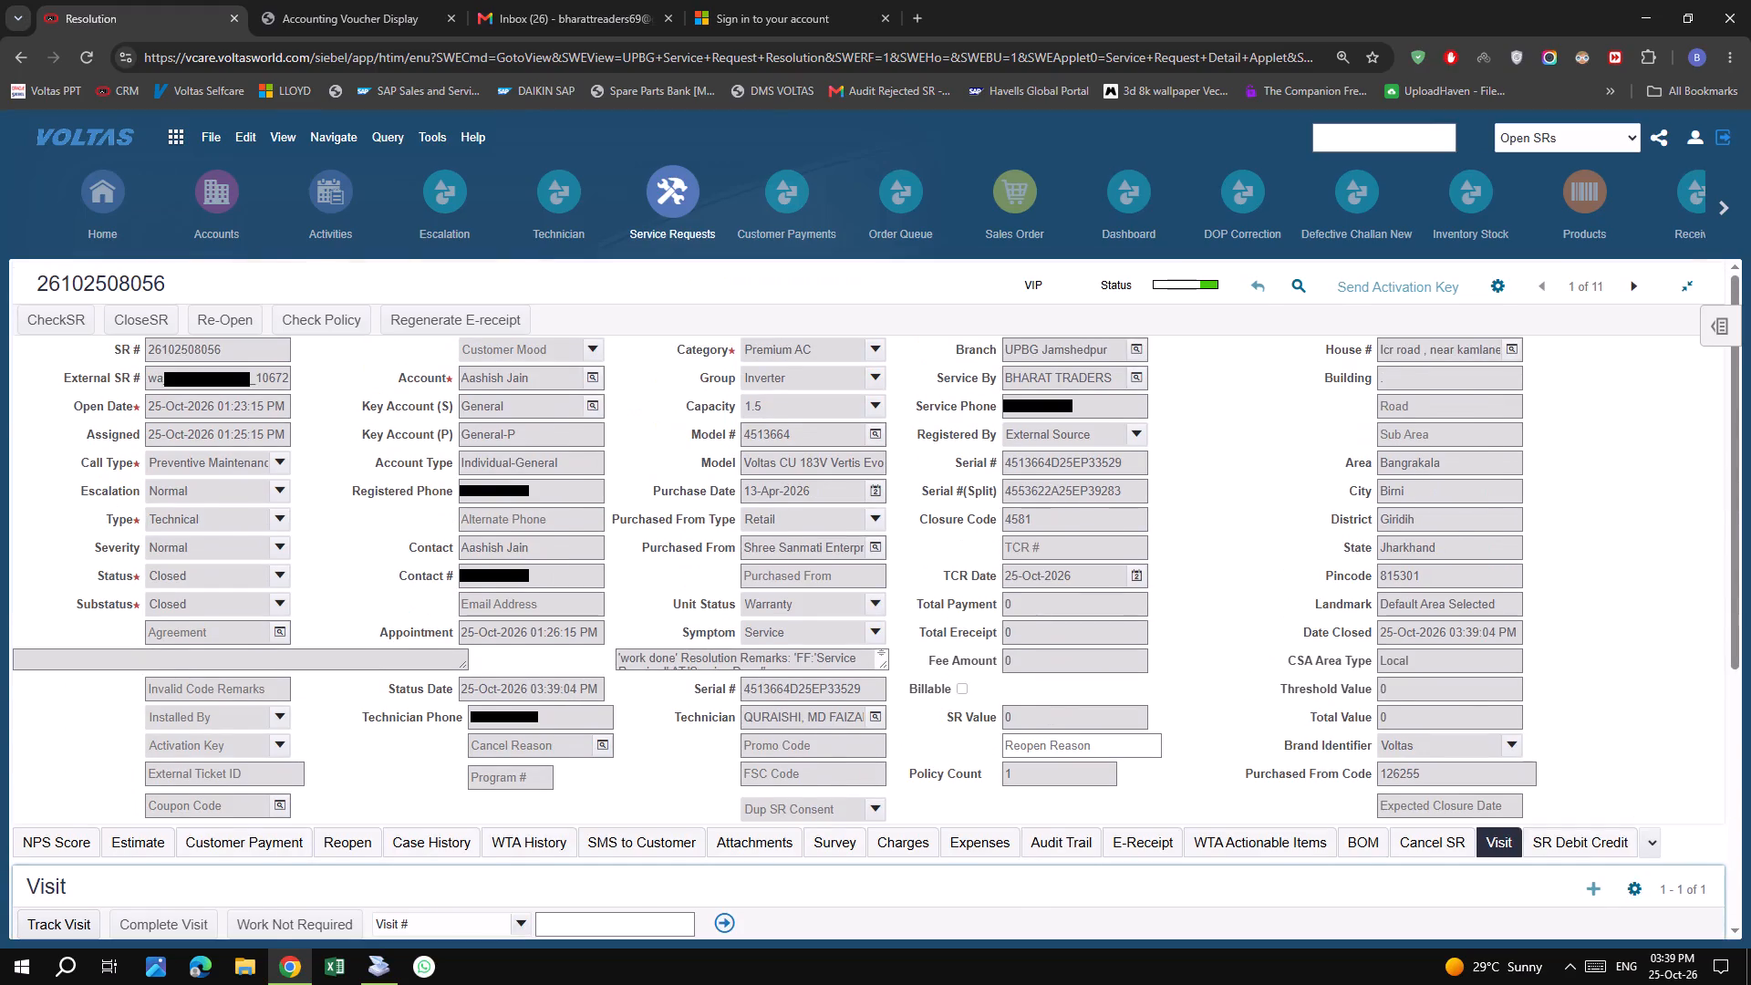
scroll(790, 561, "up", 7)
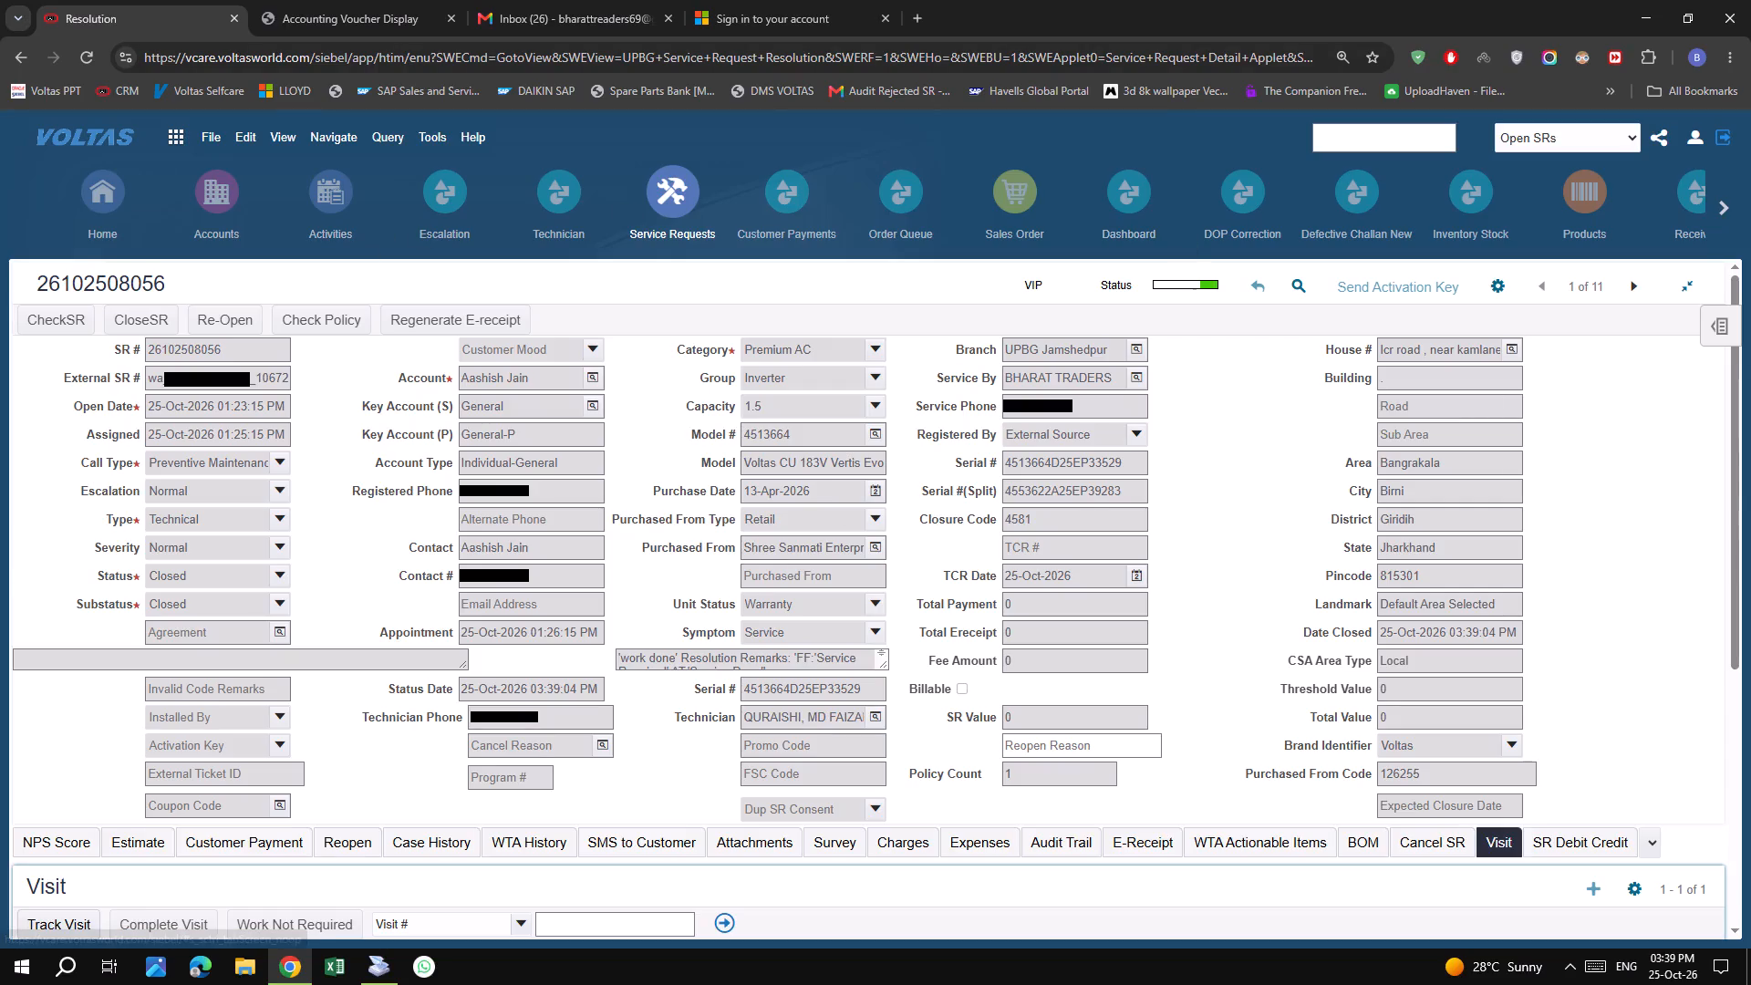
scroll(842, 710, "down", 5)
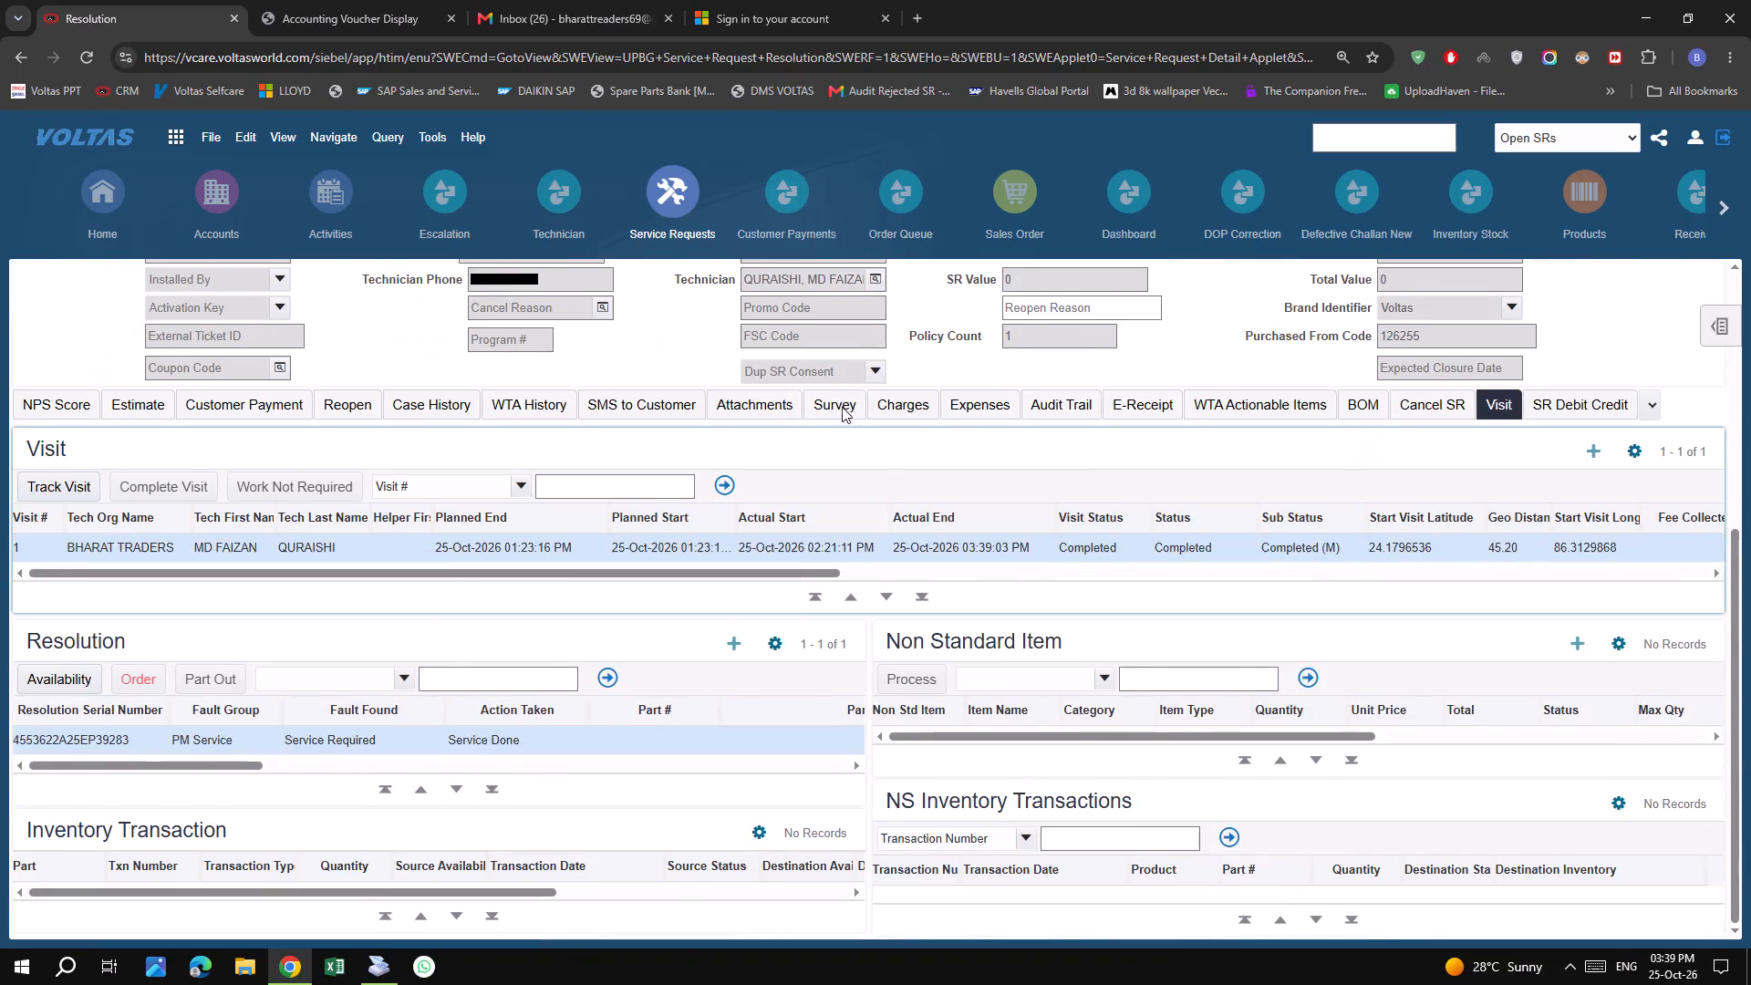
left_click_drag(651, 572, 776, 586)
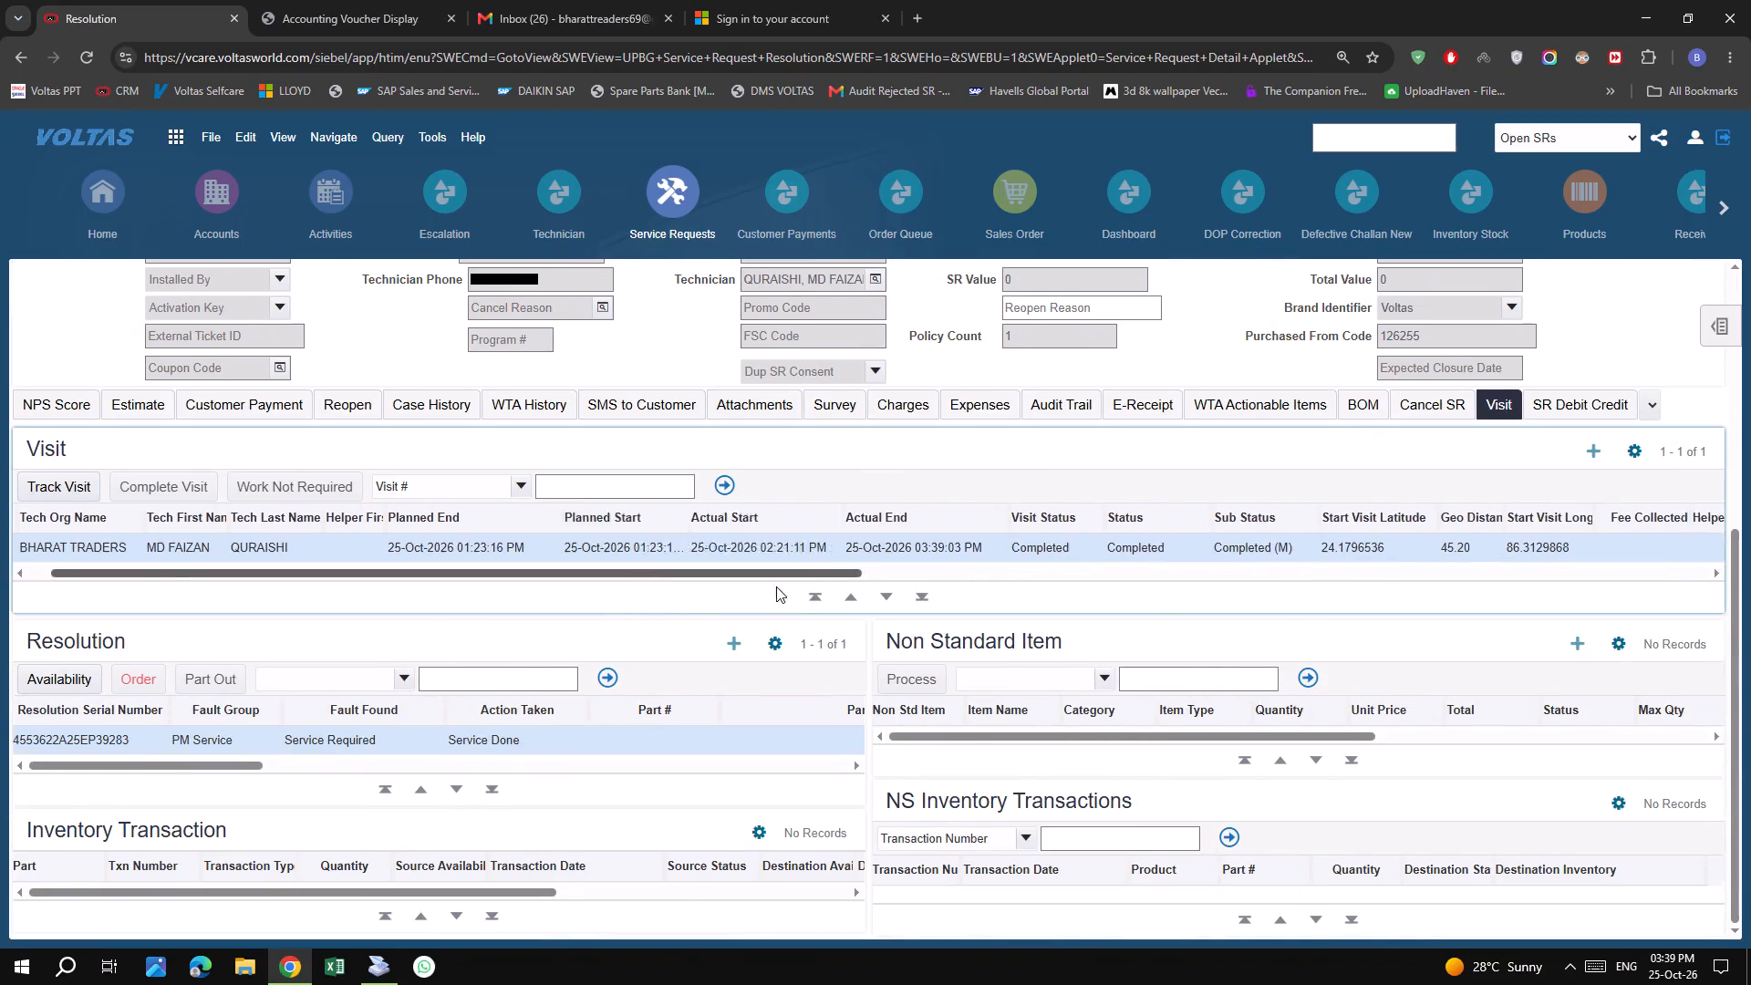
left_click_drag(776, 586, 801, 586)
left_click_drag(1206, 547, 1161, 554)
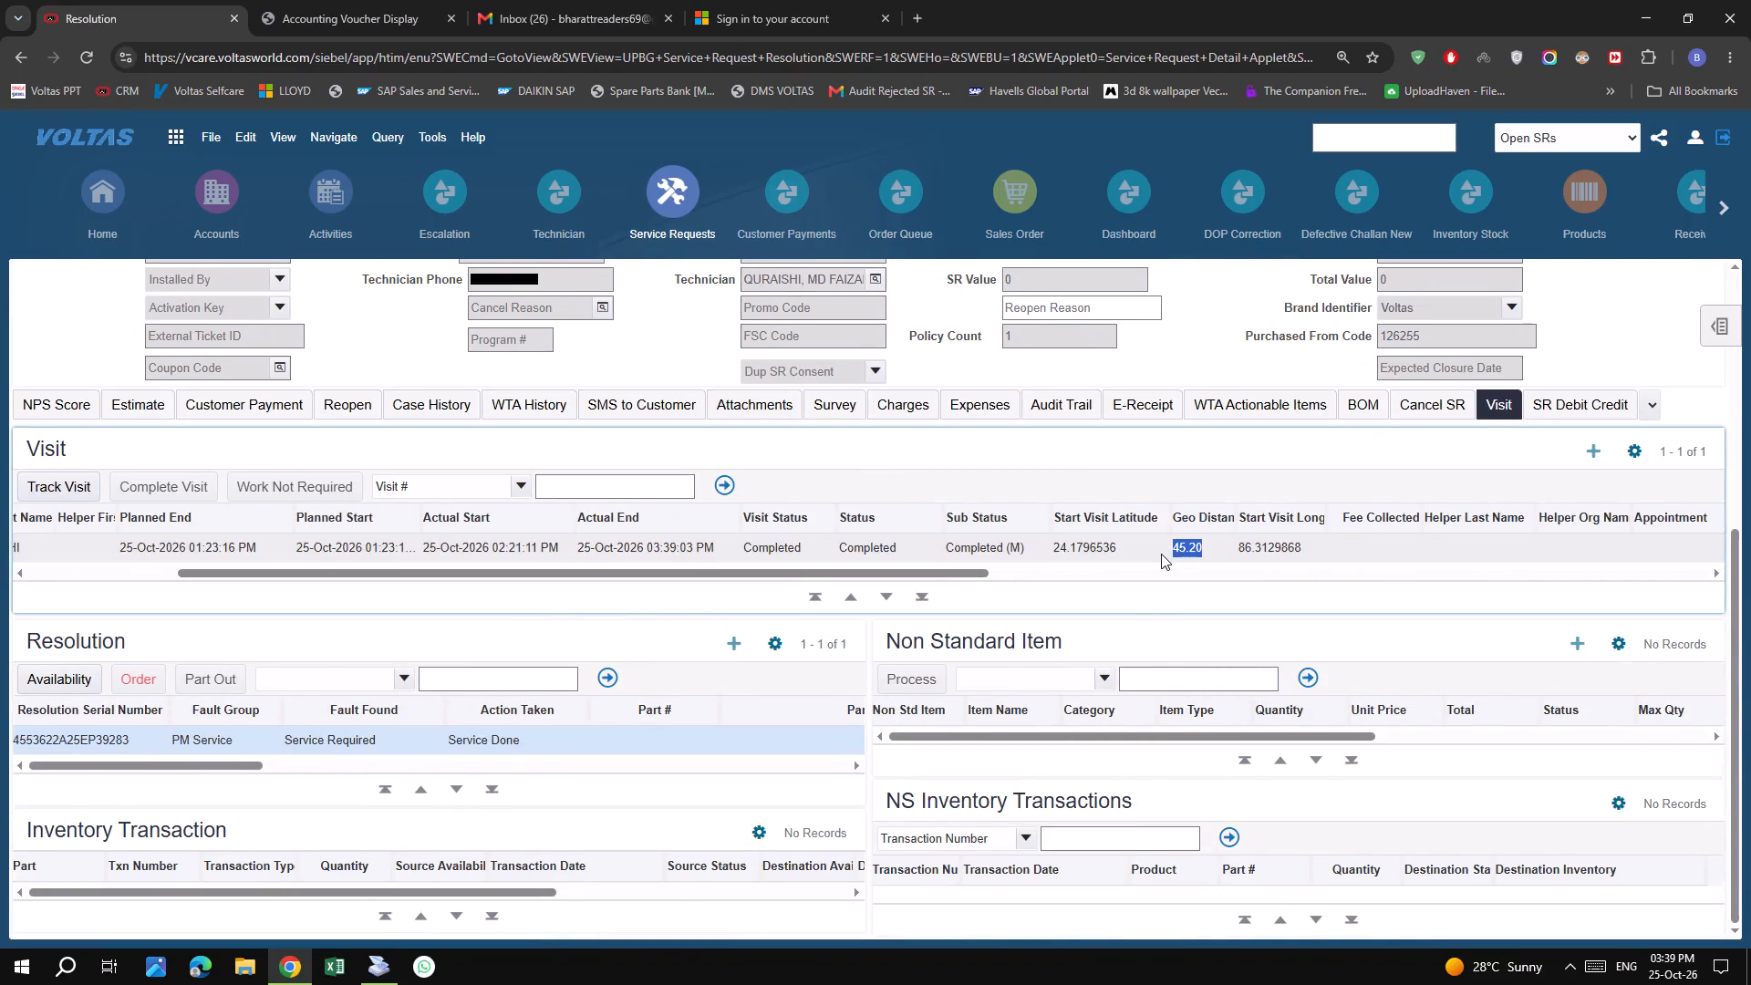
left_click(1177, 554)
left_click(1221, 548)
left_click_drag(1221, 548, 1164, 551)
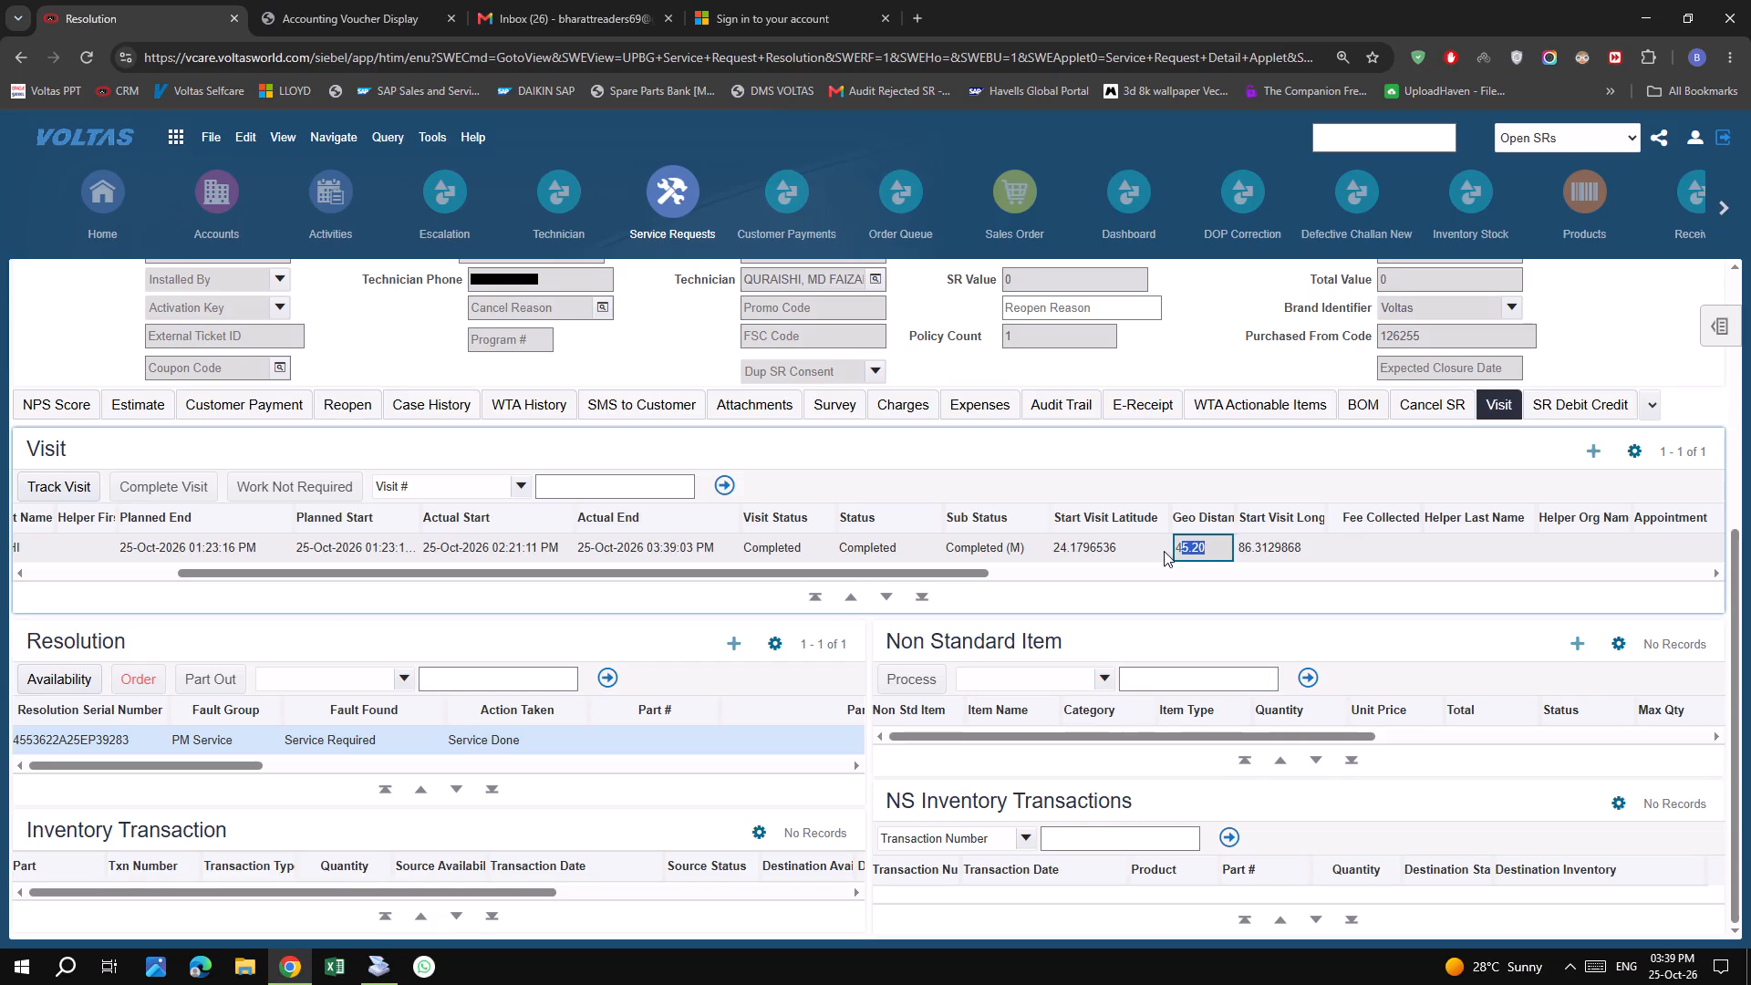
left_click_drag(1164, 551, 748, 586)
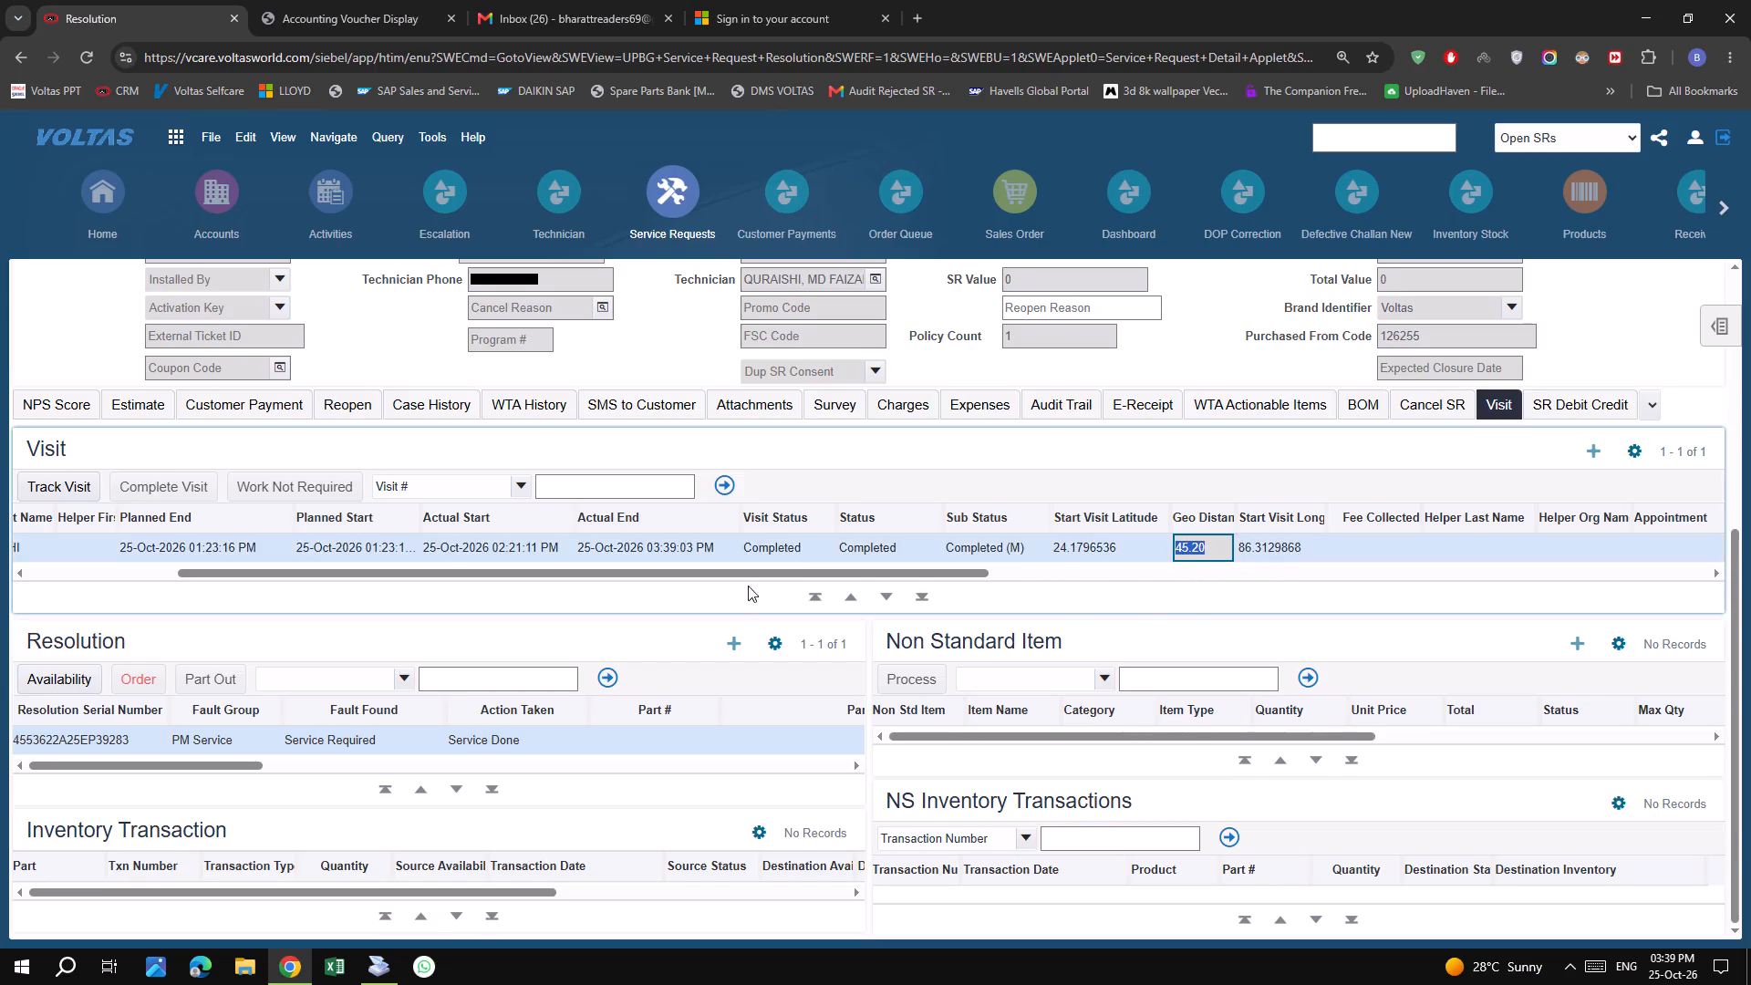
left_click_drag(748, 586, 1031, 621)
Compare the customer's city with the visit's location details, and enlarge the resolution remarks box to read it in full.
left_click(1088, 480)
scroll(1206, 465, "up", 5)
left_click_drag(1435, 501, 1296, 505)
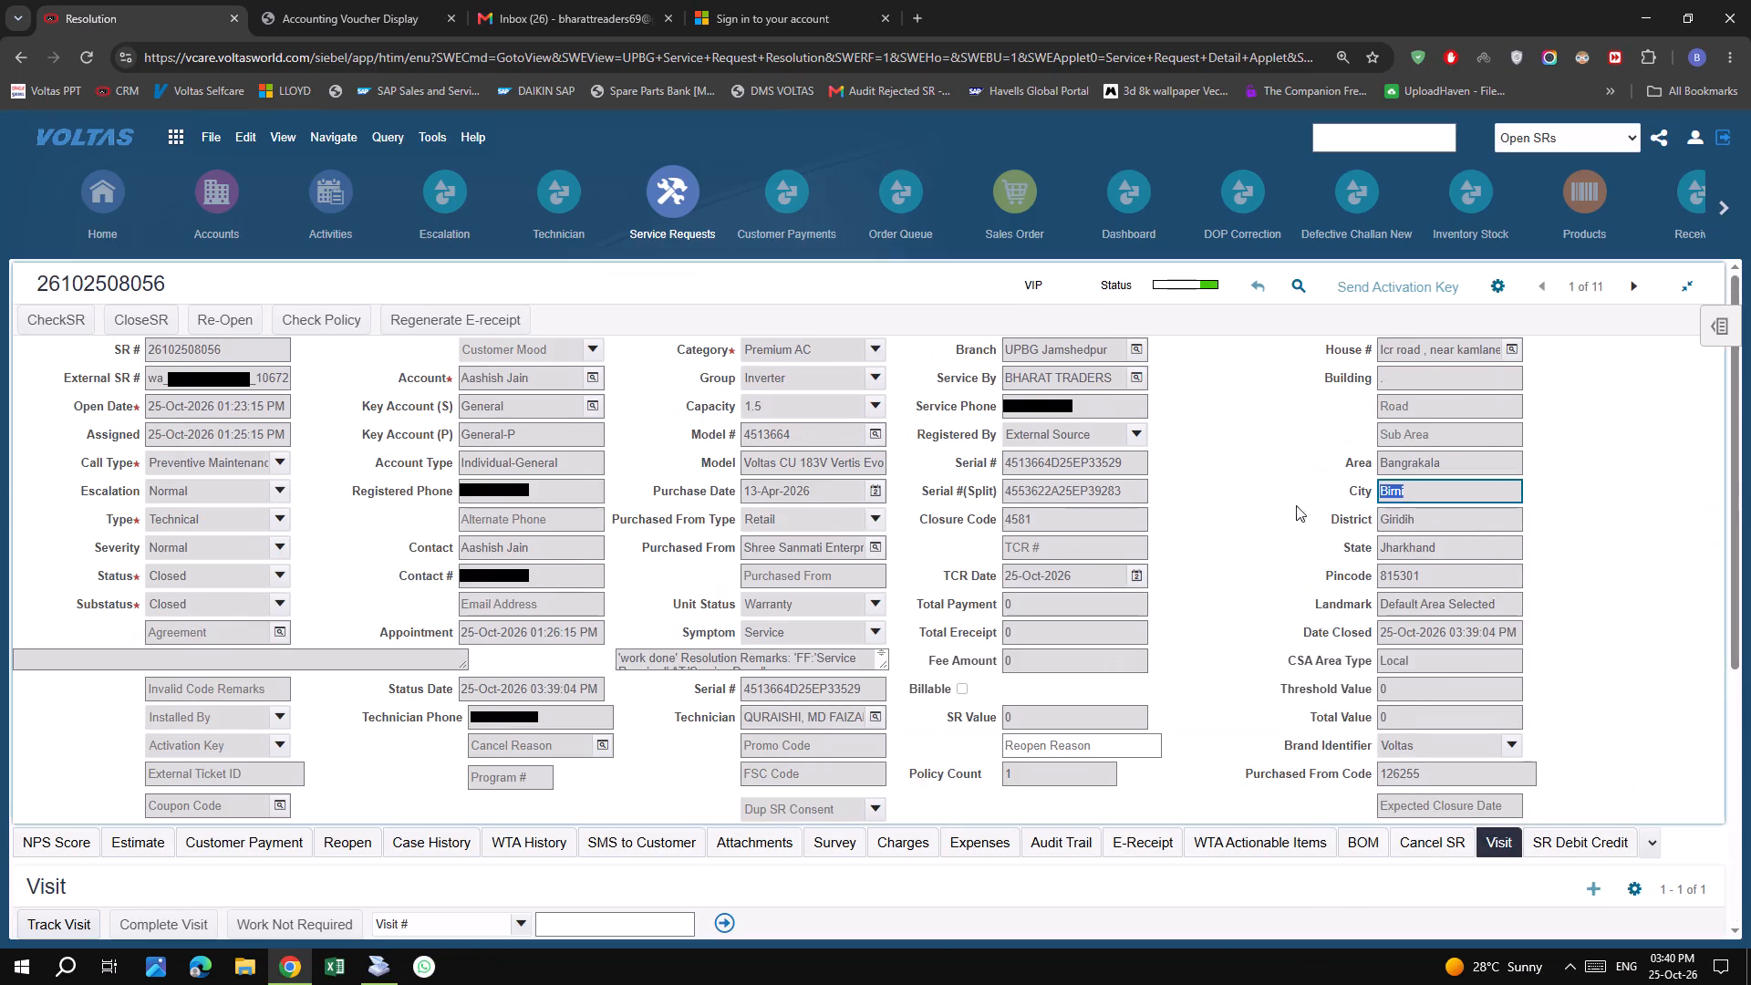
left_click_drag(1296, 505, 1247, 506)
left_click(1246, 506)
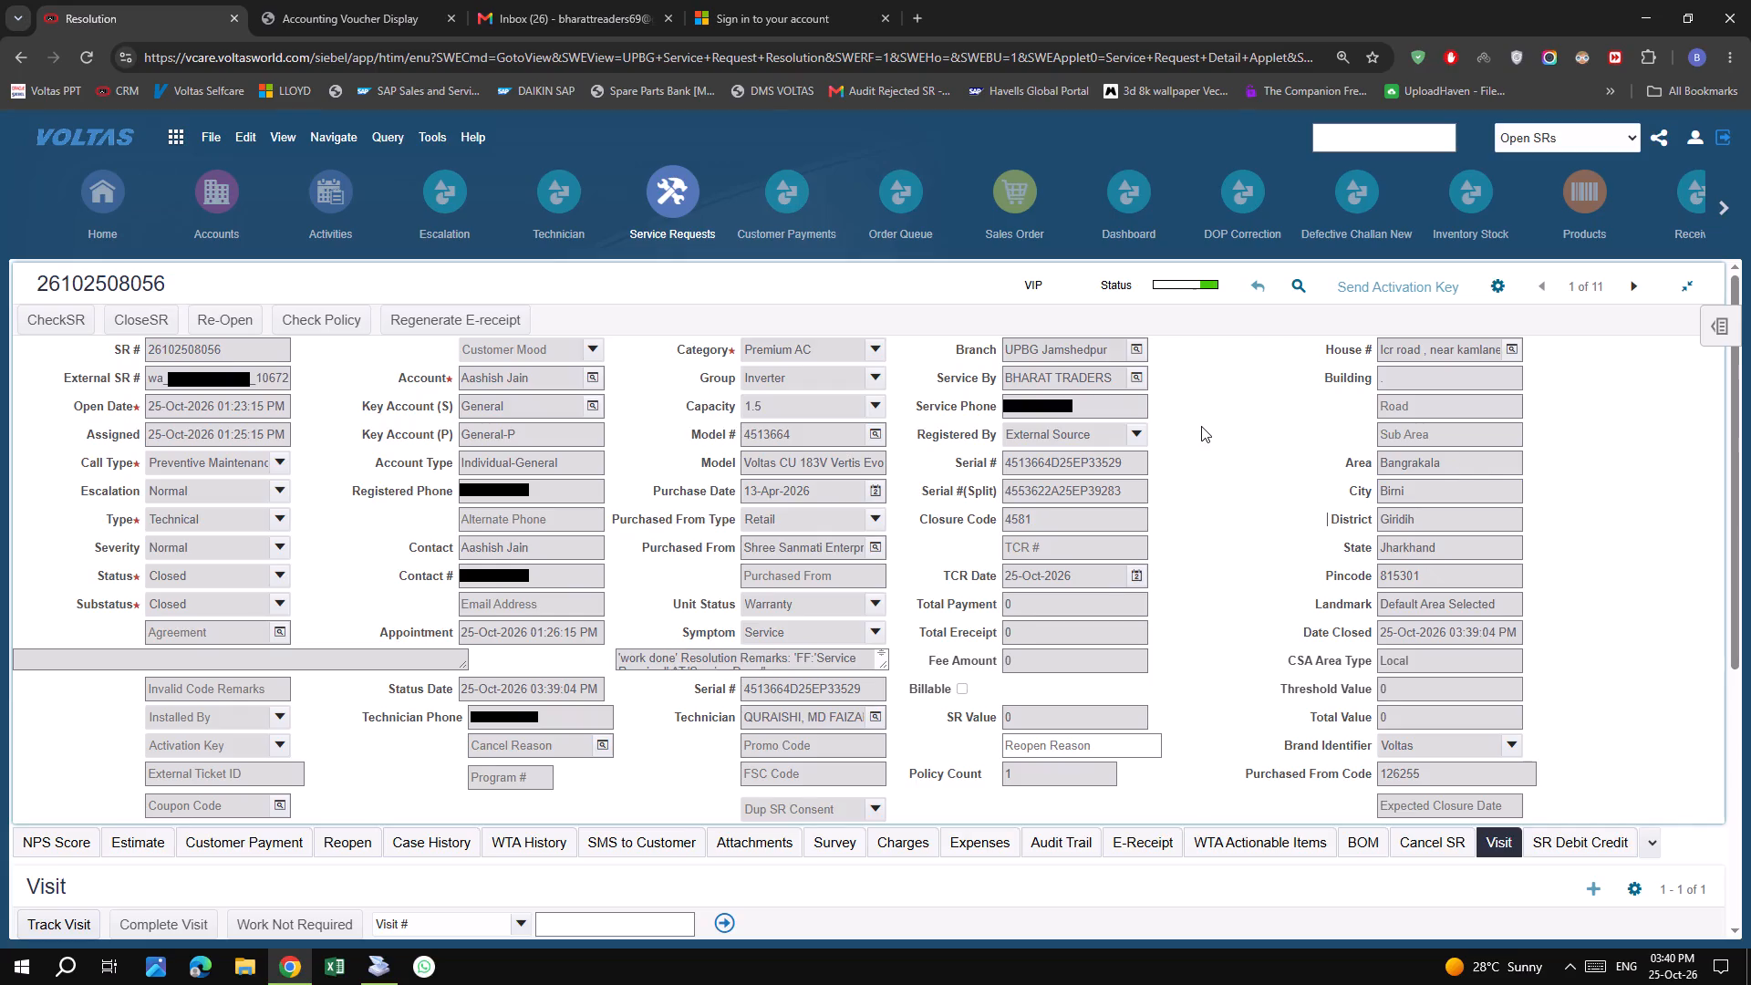
scroll(1232, 571, "down", 6)
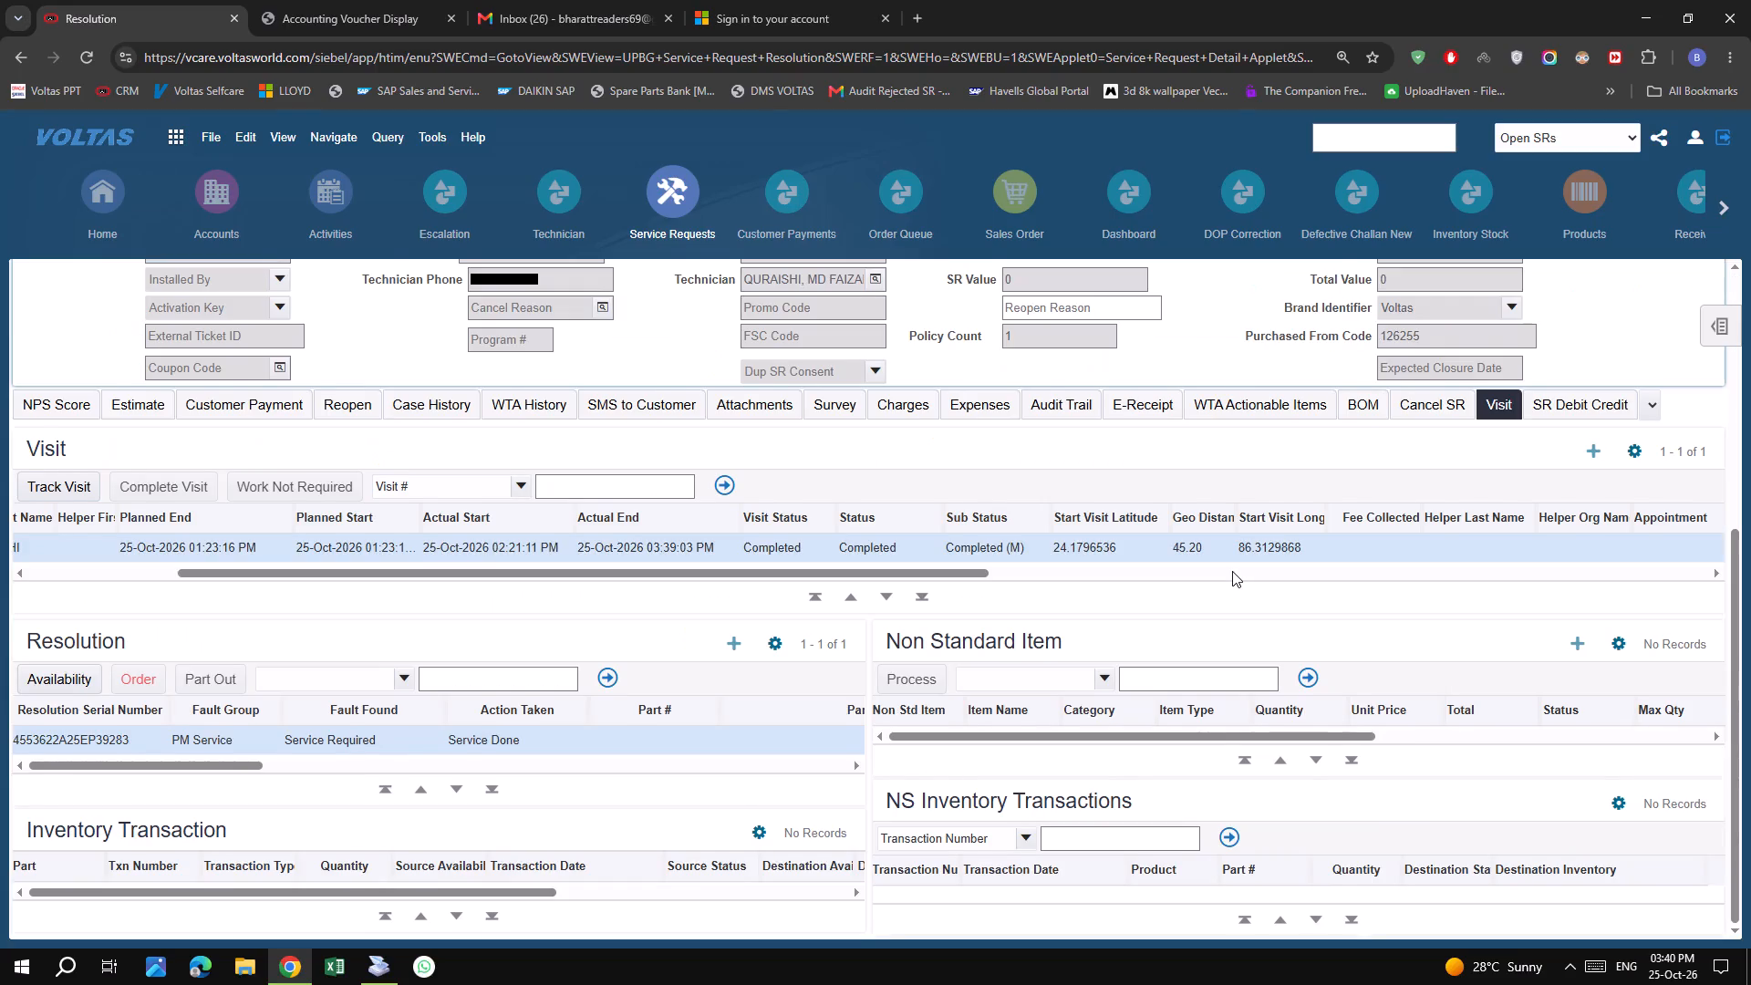
scroll(1232, 571, "down", 2)
scroll(1232, 571, "up", 6)
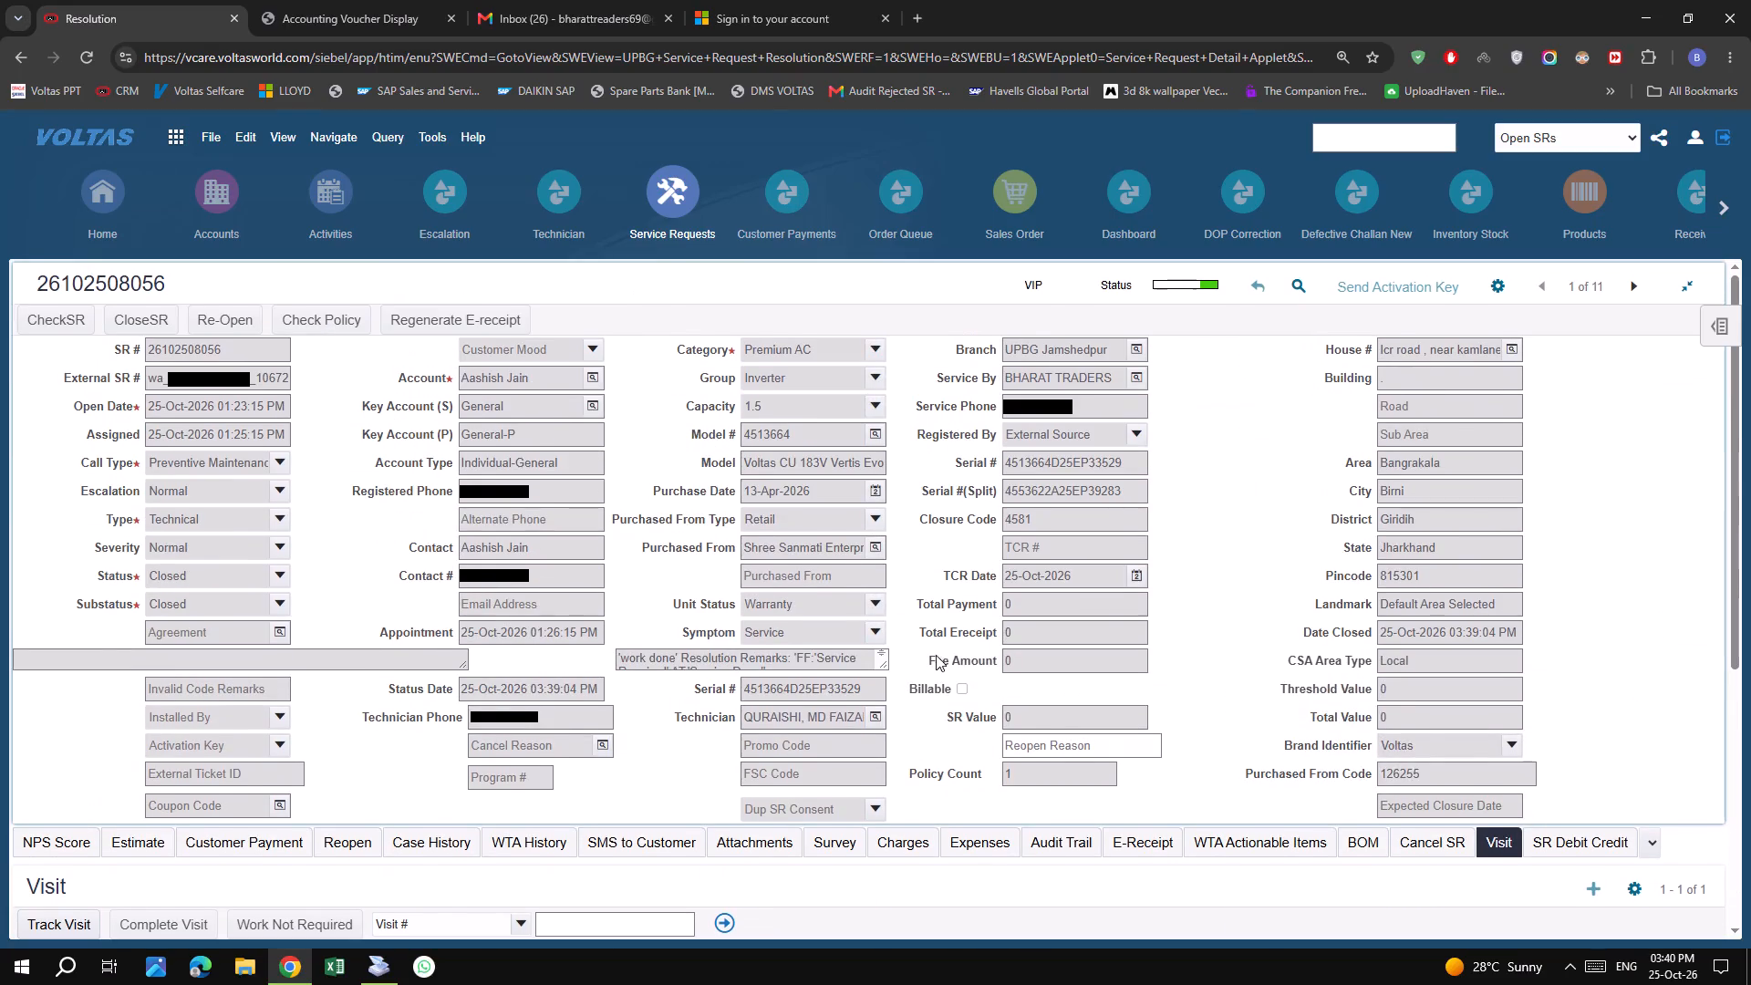
left_click_drag(885, 663, 894, 673)
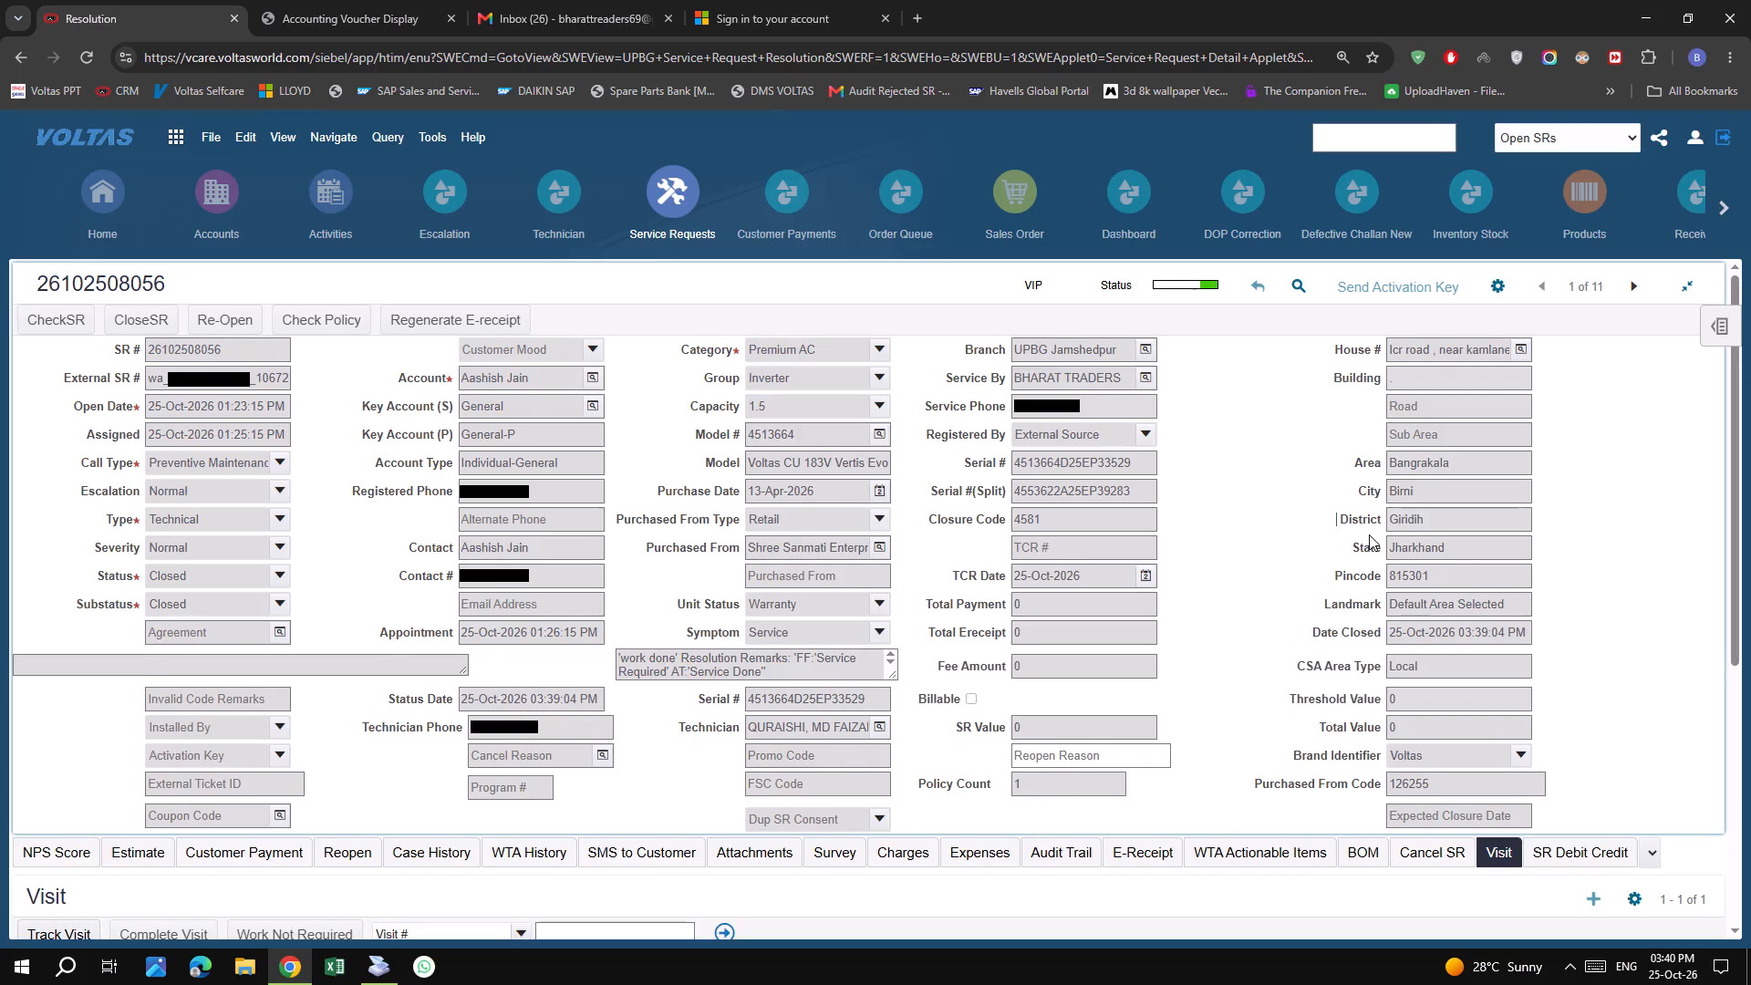
left_click(1638, 287)
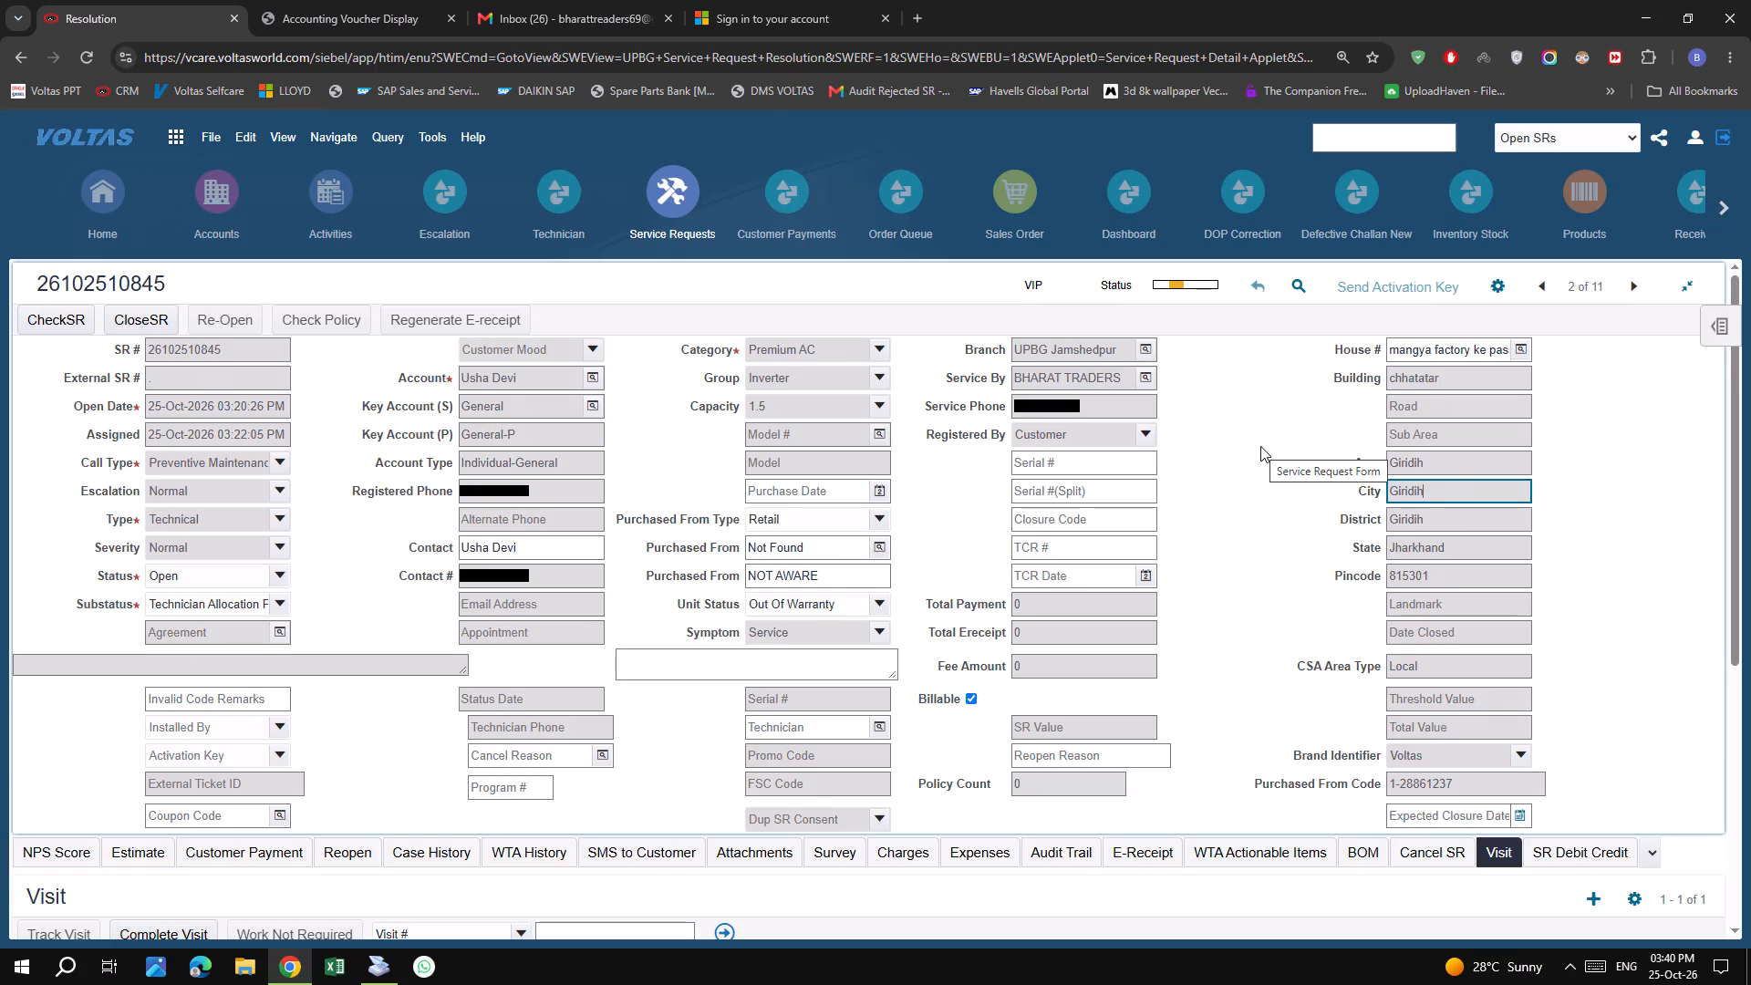
left_click_drag(1387, 356, 1538, 369)
left_click(1621, 392)
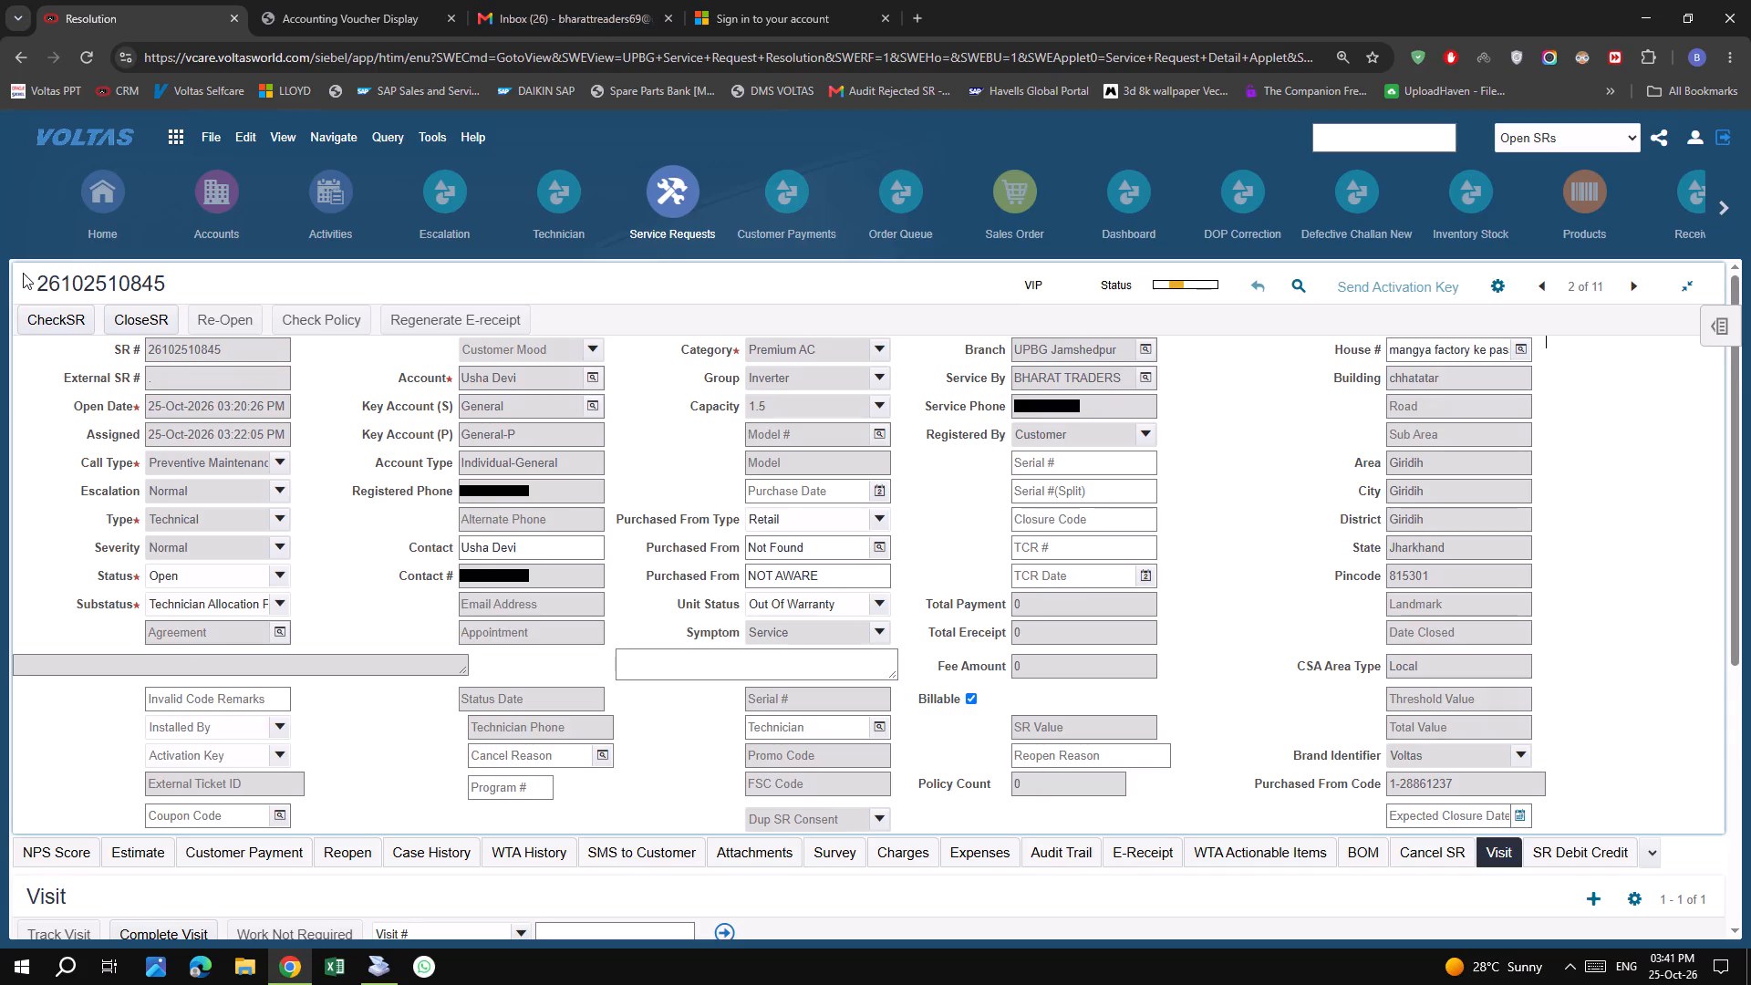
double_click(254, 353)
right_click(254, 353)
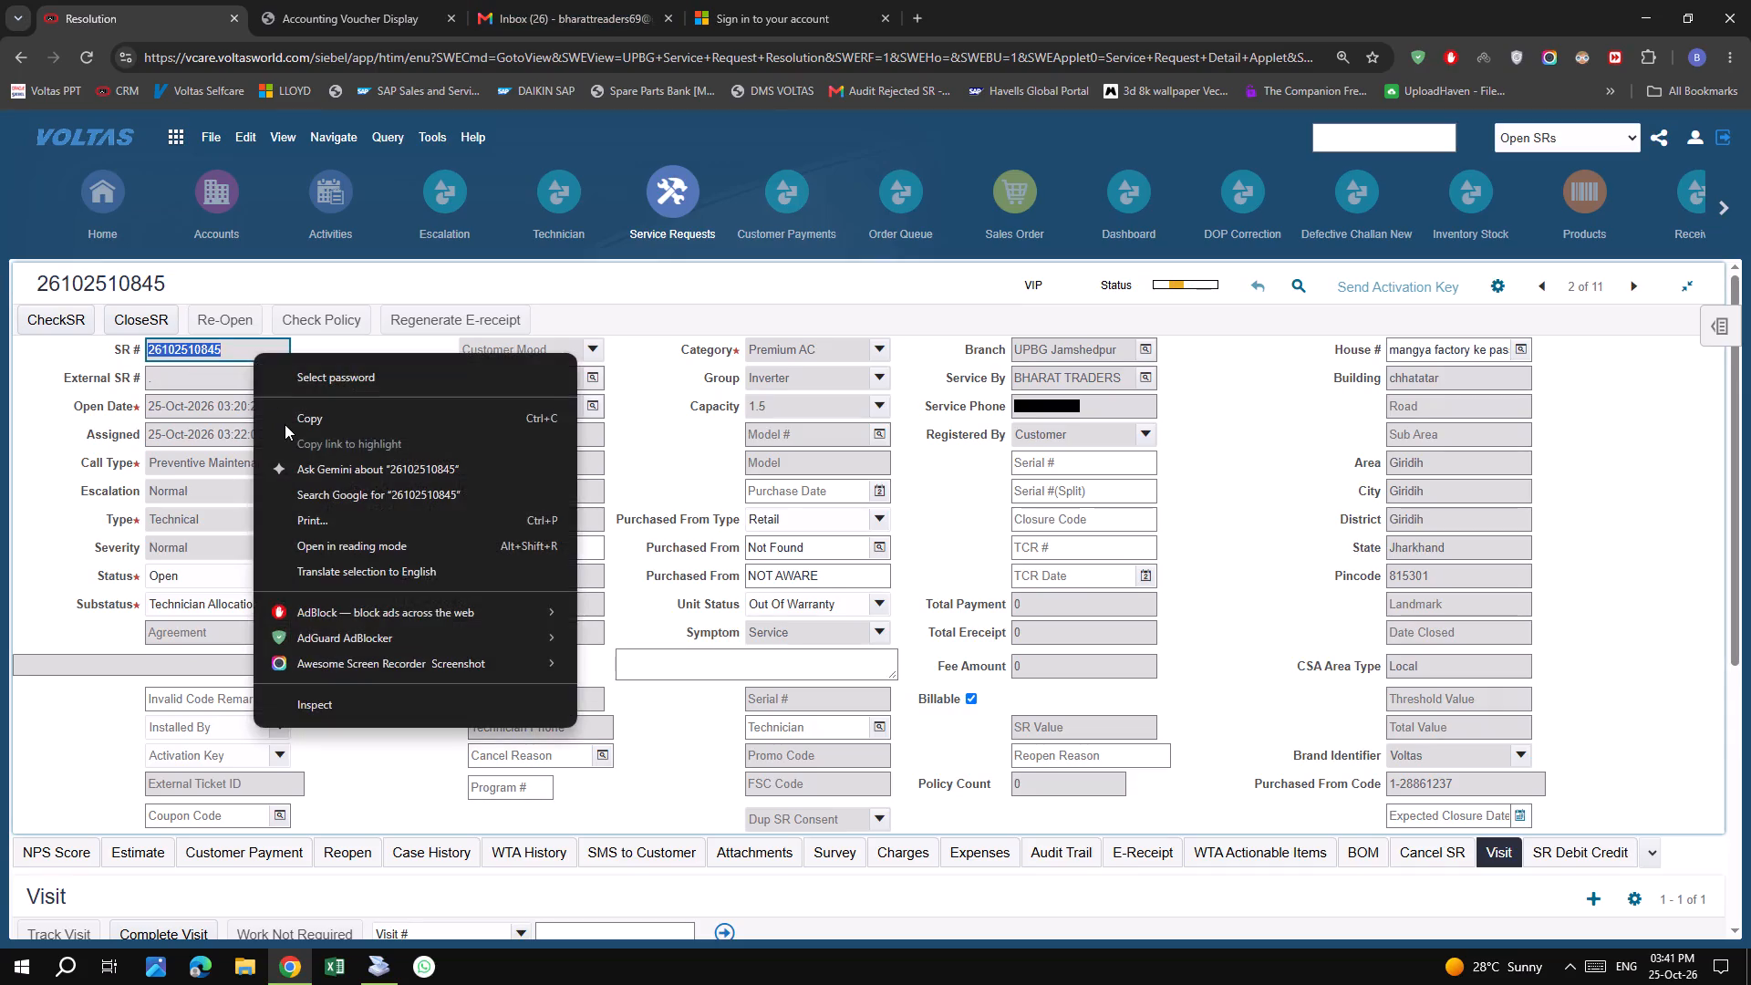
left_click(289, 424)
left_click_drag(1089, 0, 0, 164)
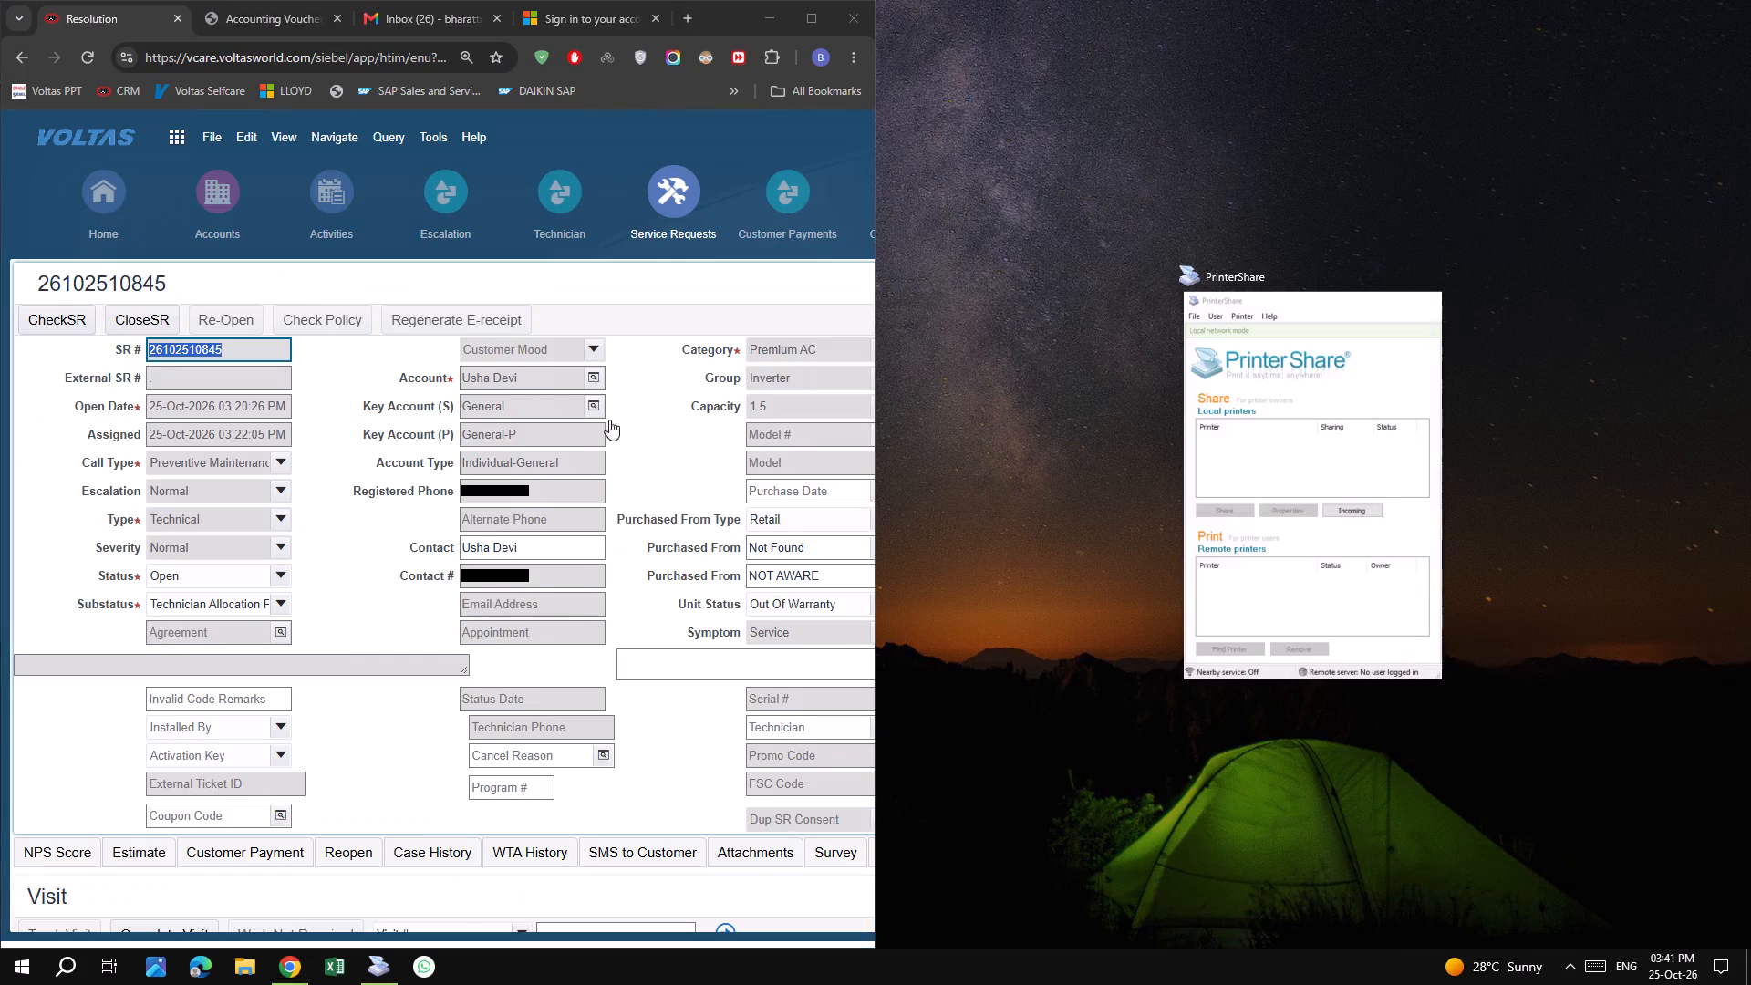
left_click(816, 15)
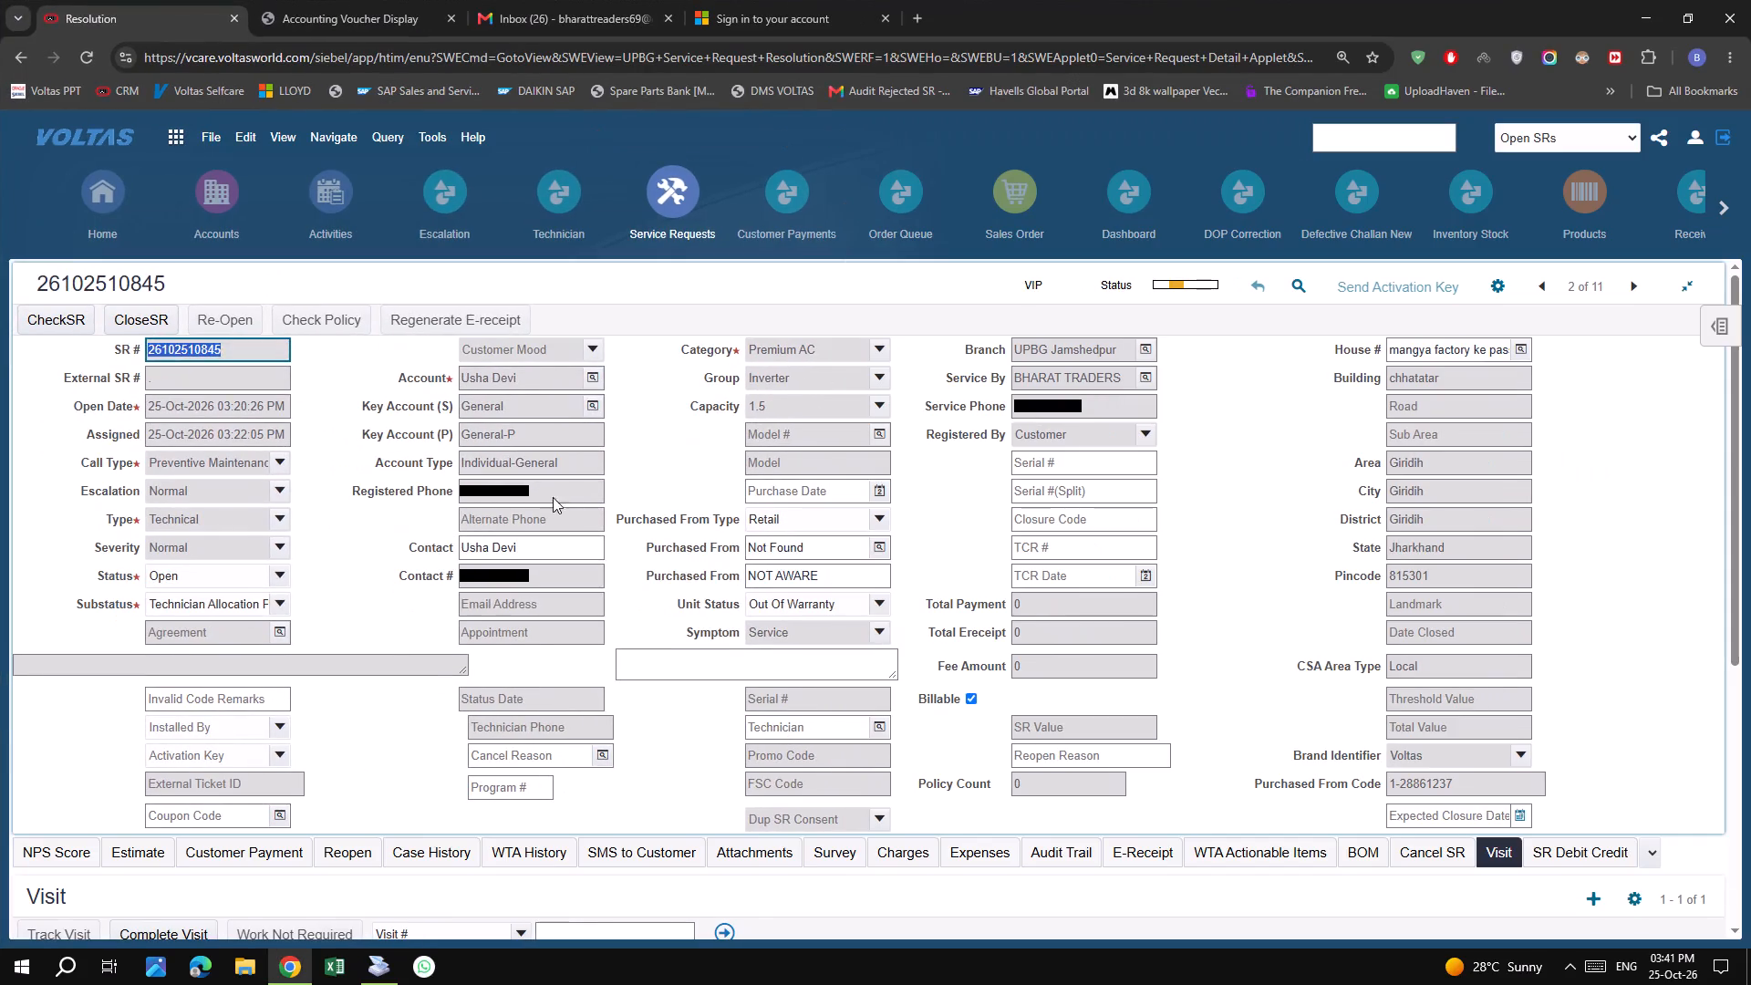
double_click(554, 493)
right_click(561, 487)
left_click(627, 556)
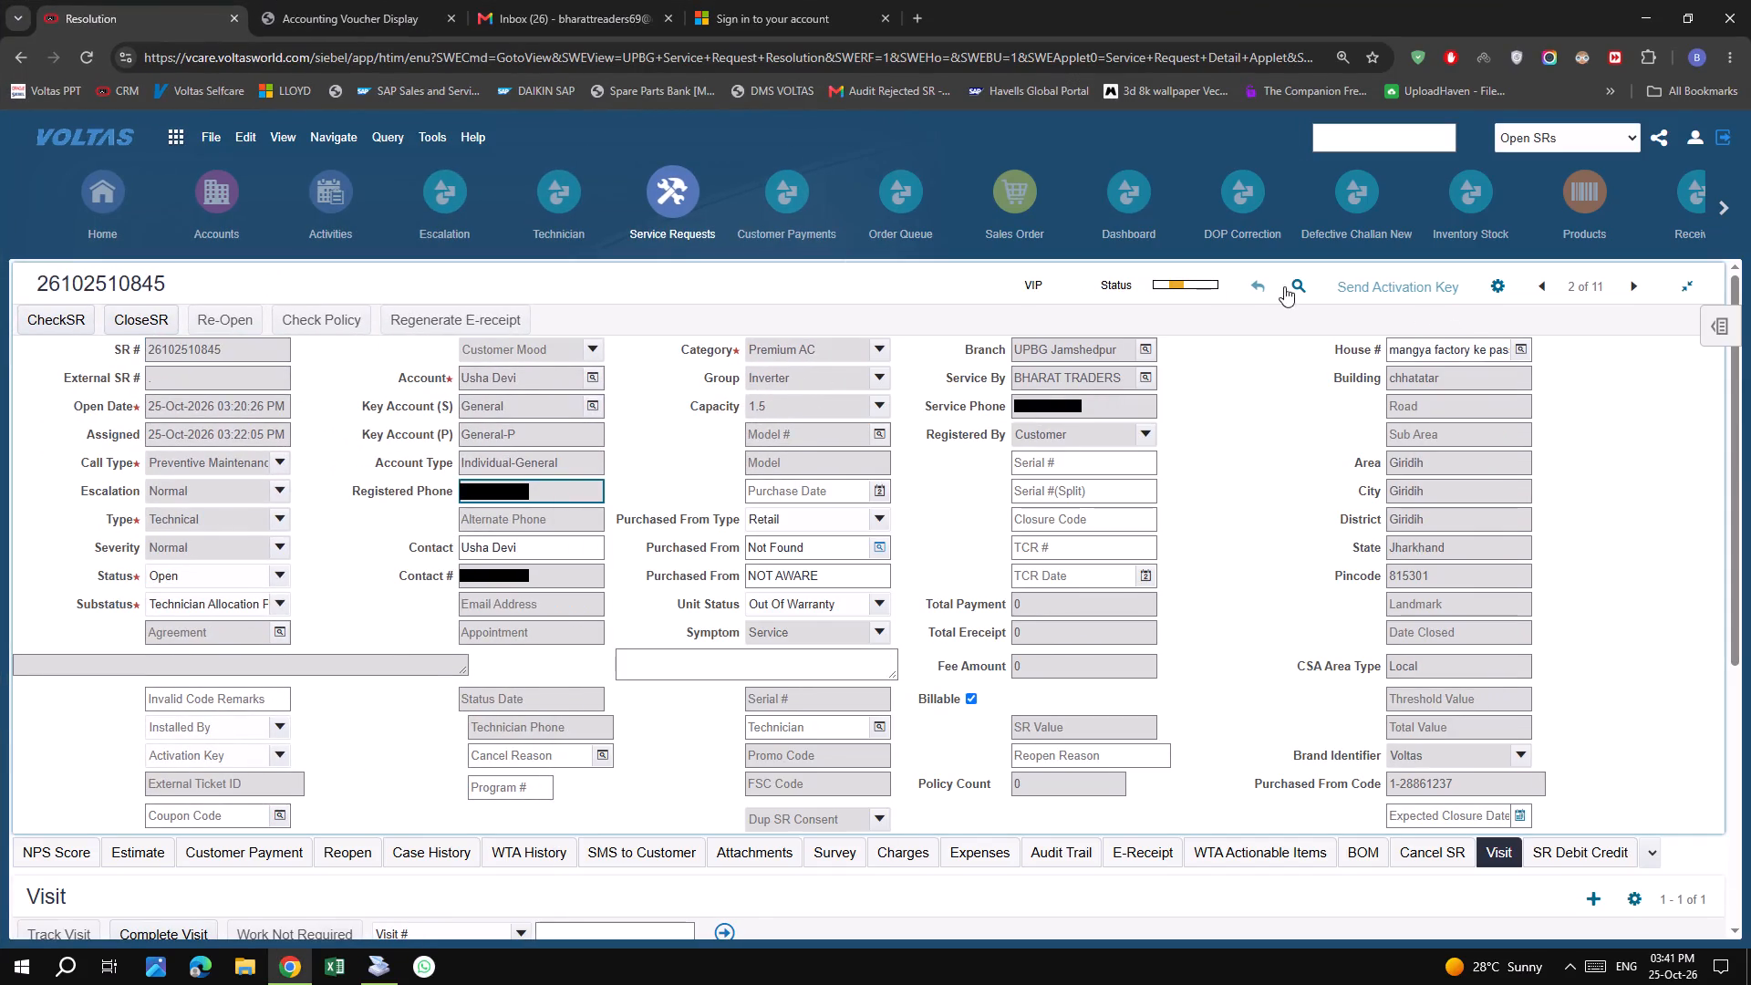
left_click(1292, 284)
right_click(524, 493)
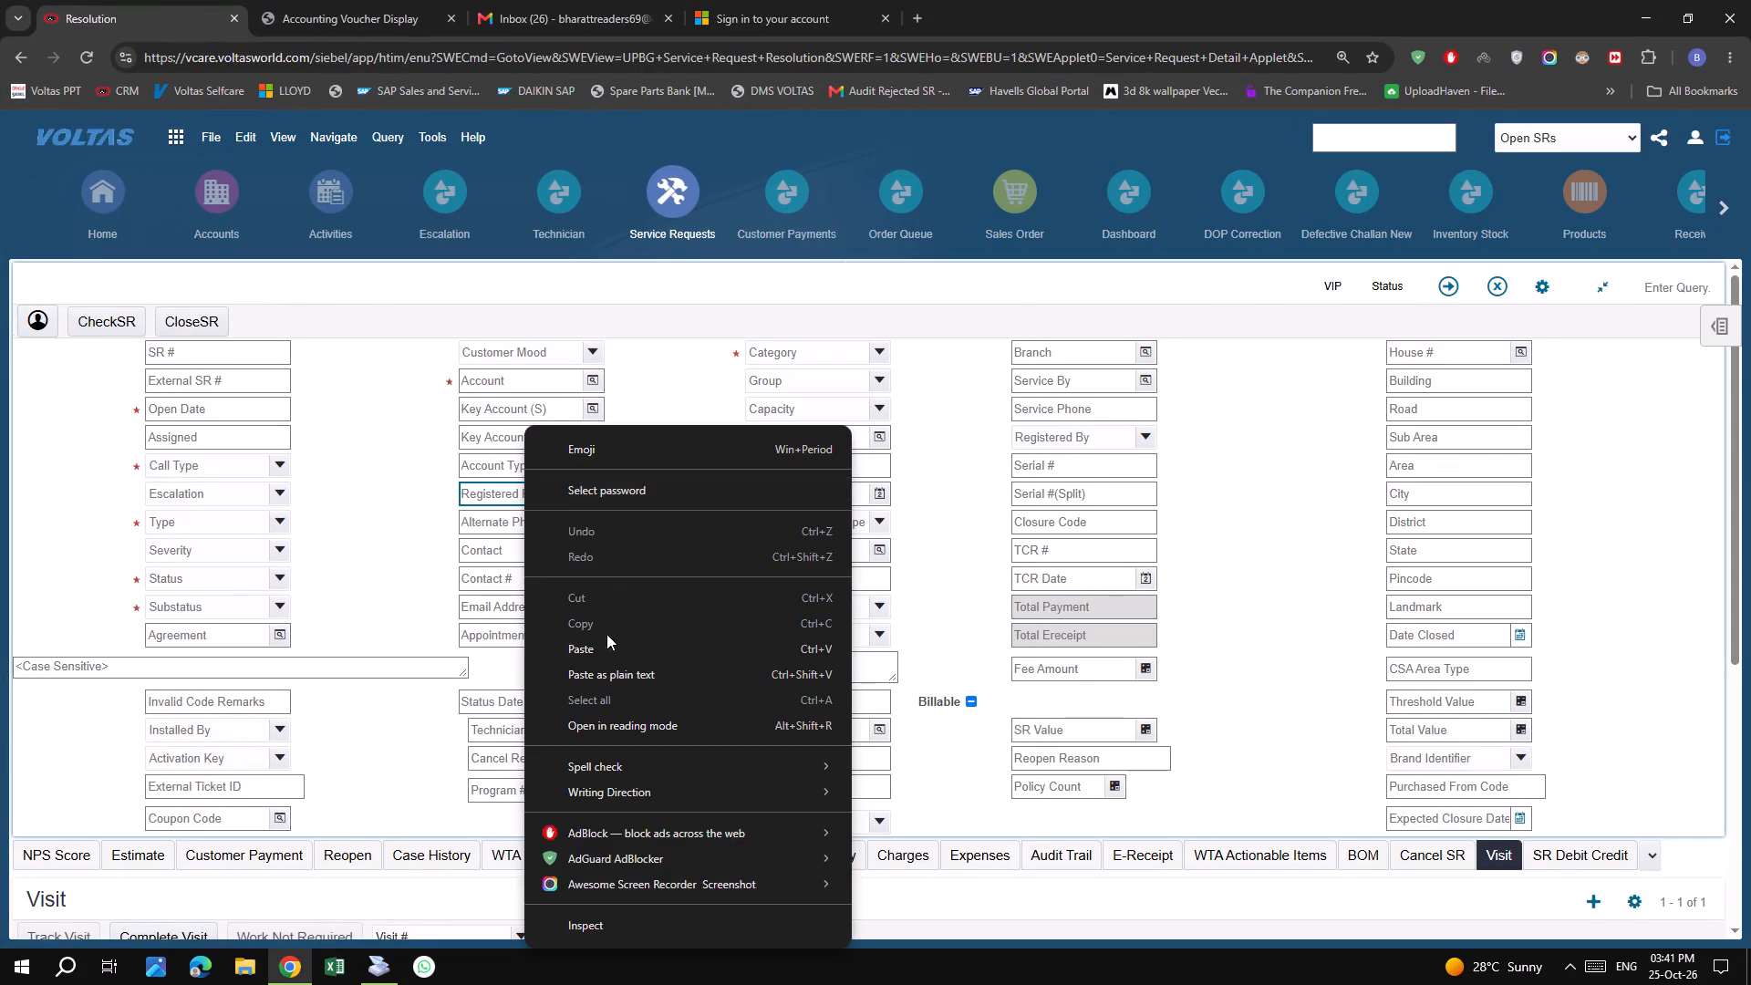
left_click(606, 640)
key("Return")
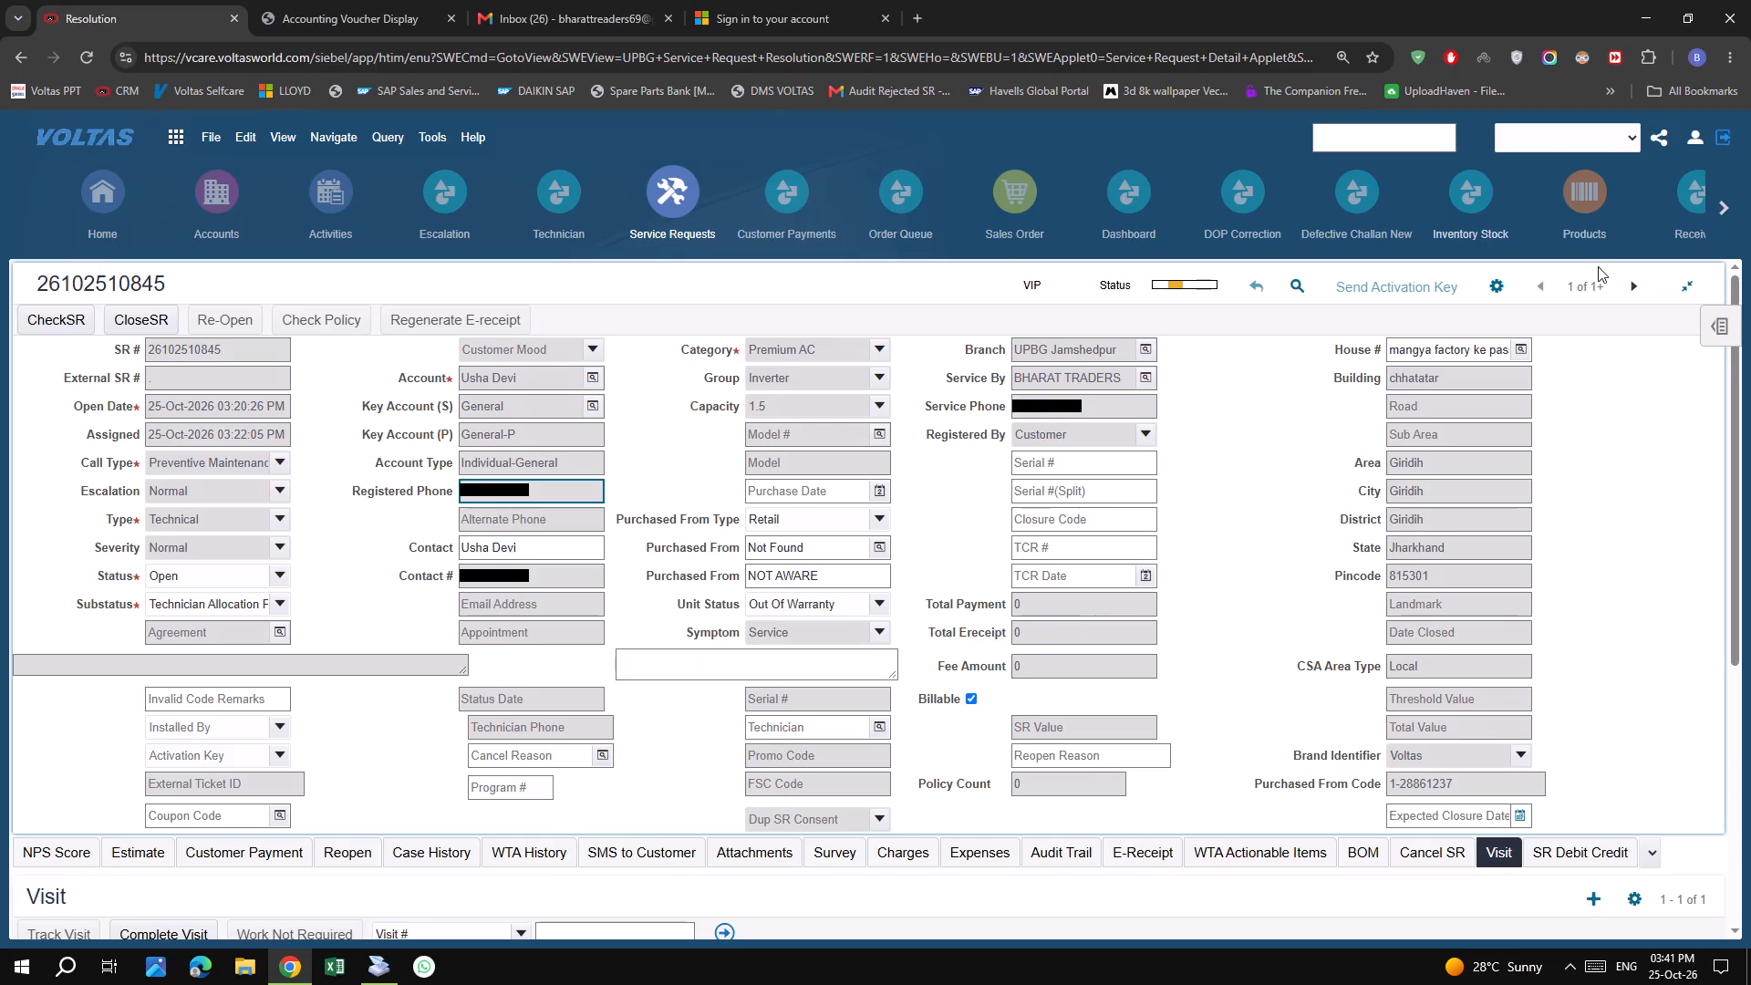
left_click(1634, 288)
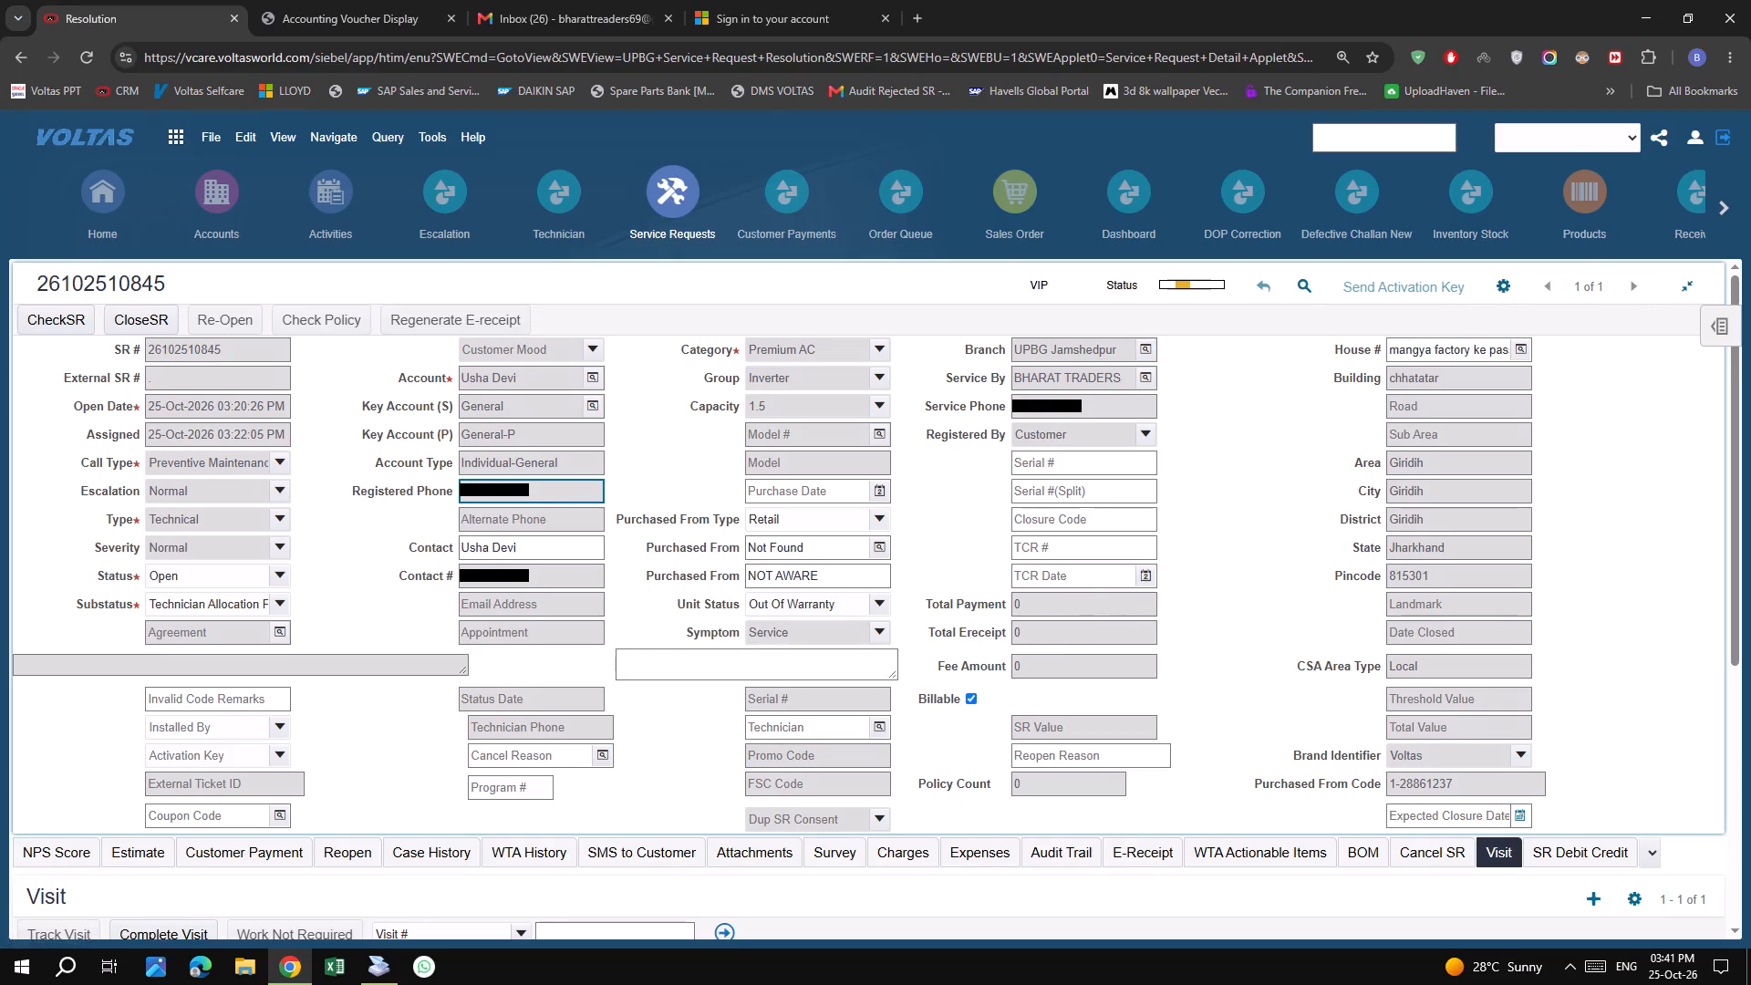
left_click(688, 484)
scroll(1000, 613, "down", 6)
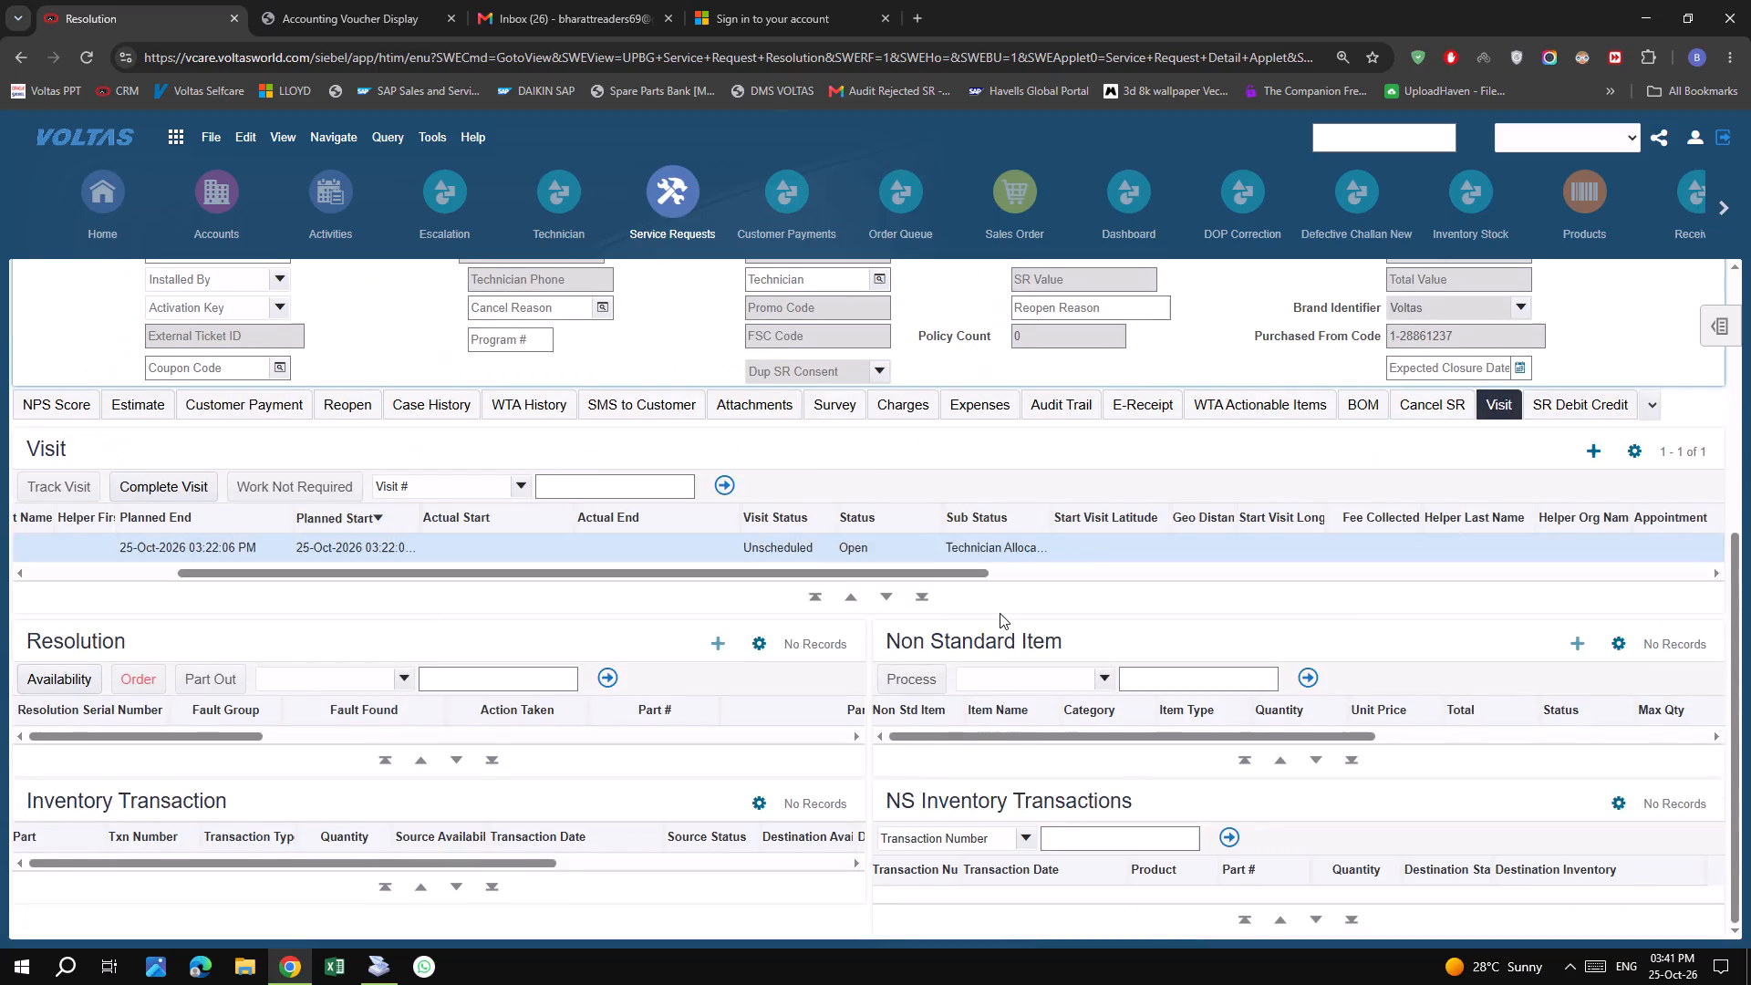
left_click_drag(700, 571, 509, 579)
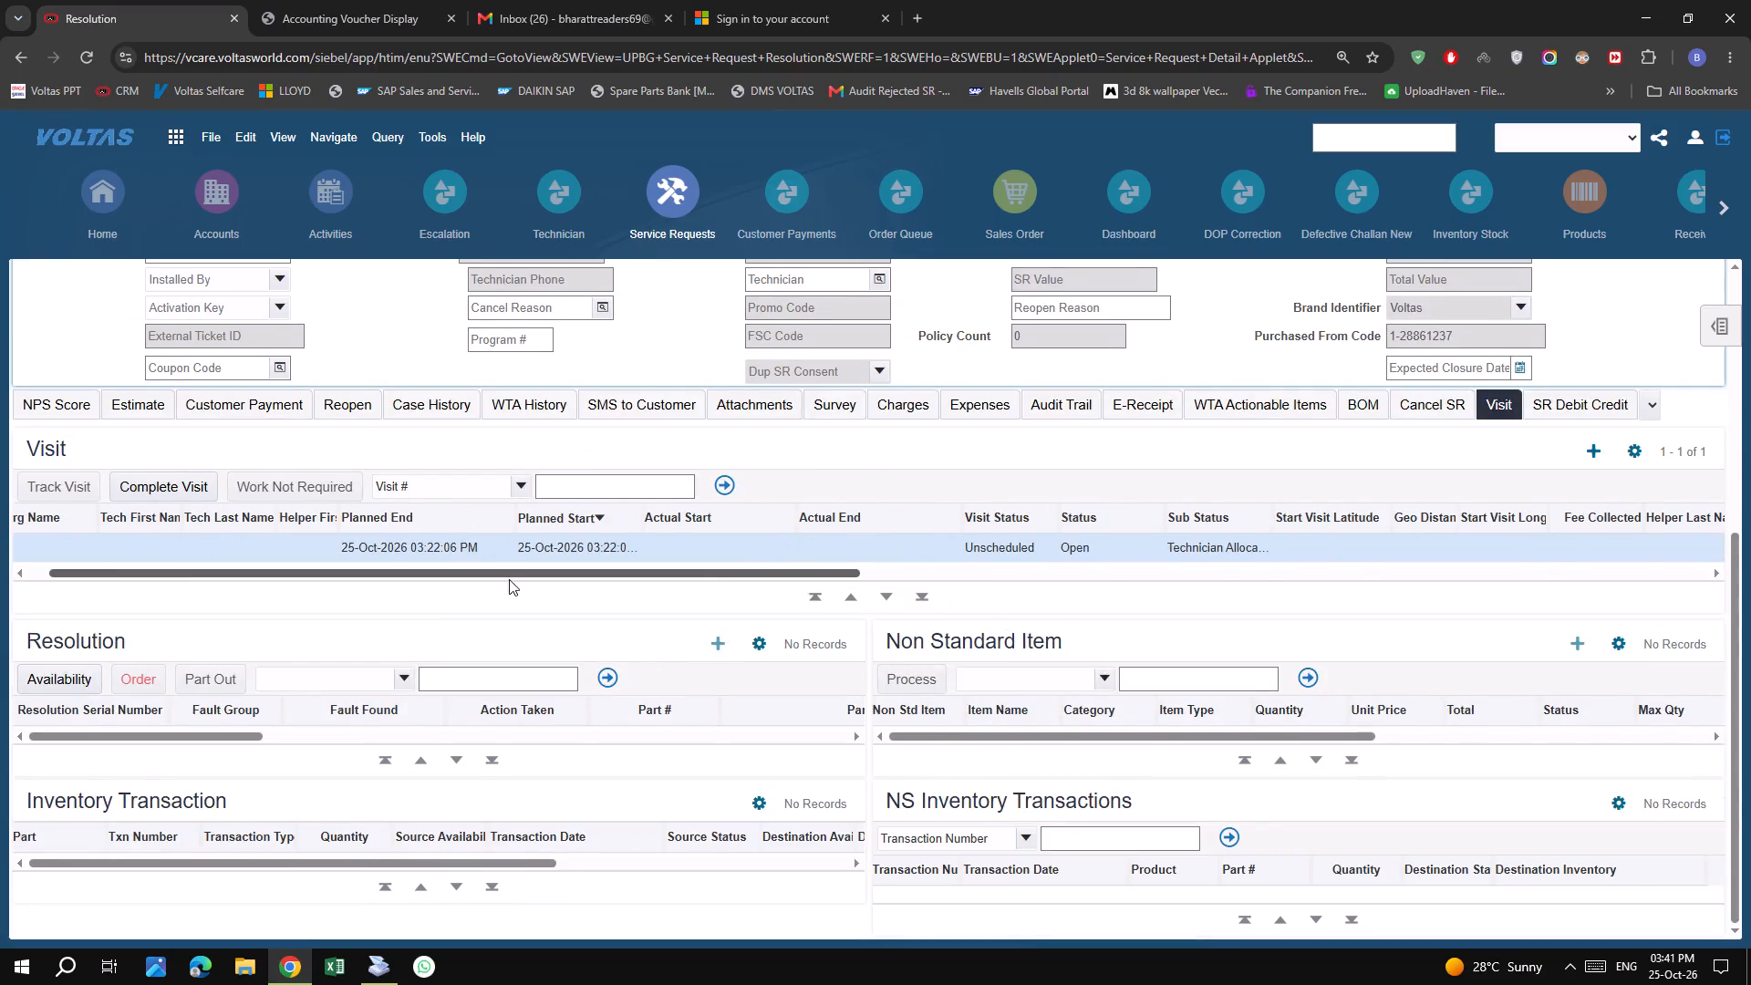
left_click_drag(509, 579, 498, 579)
scroll(677, 570, "up", 3)
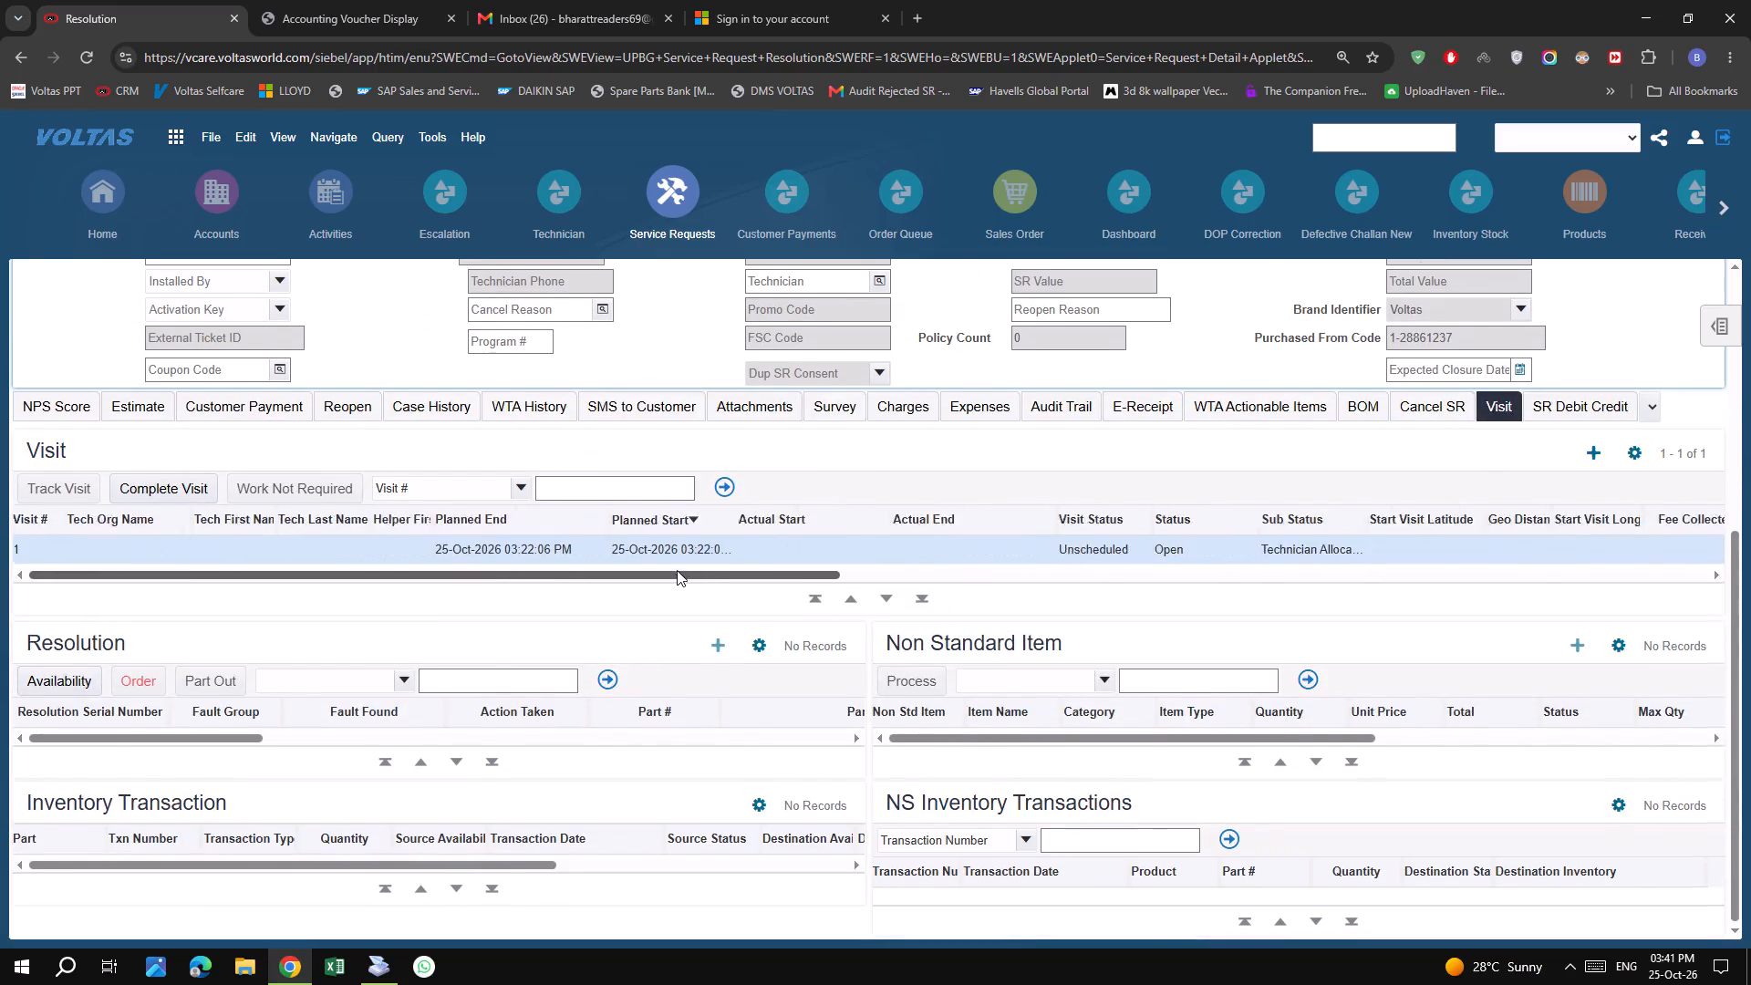
scroll(677, 570, "up", 3)
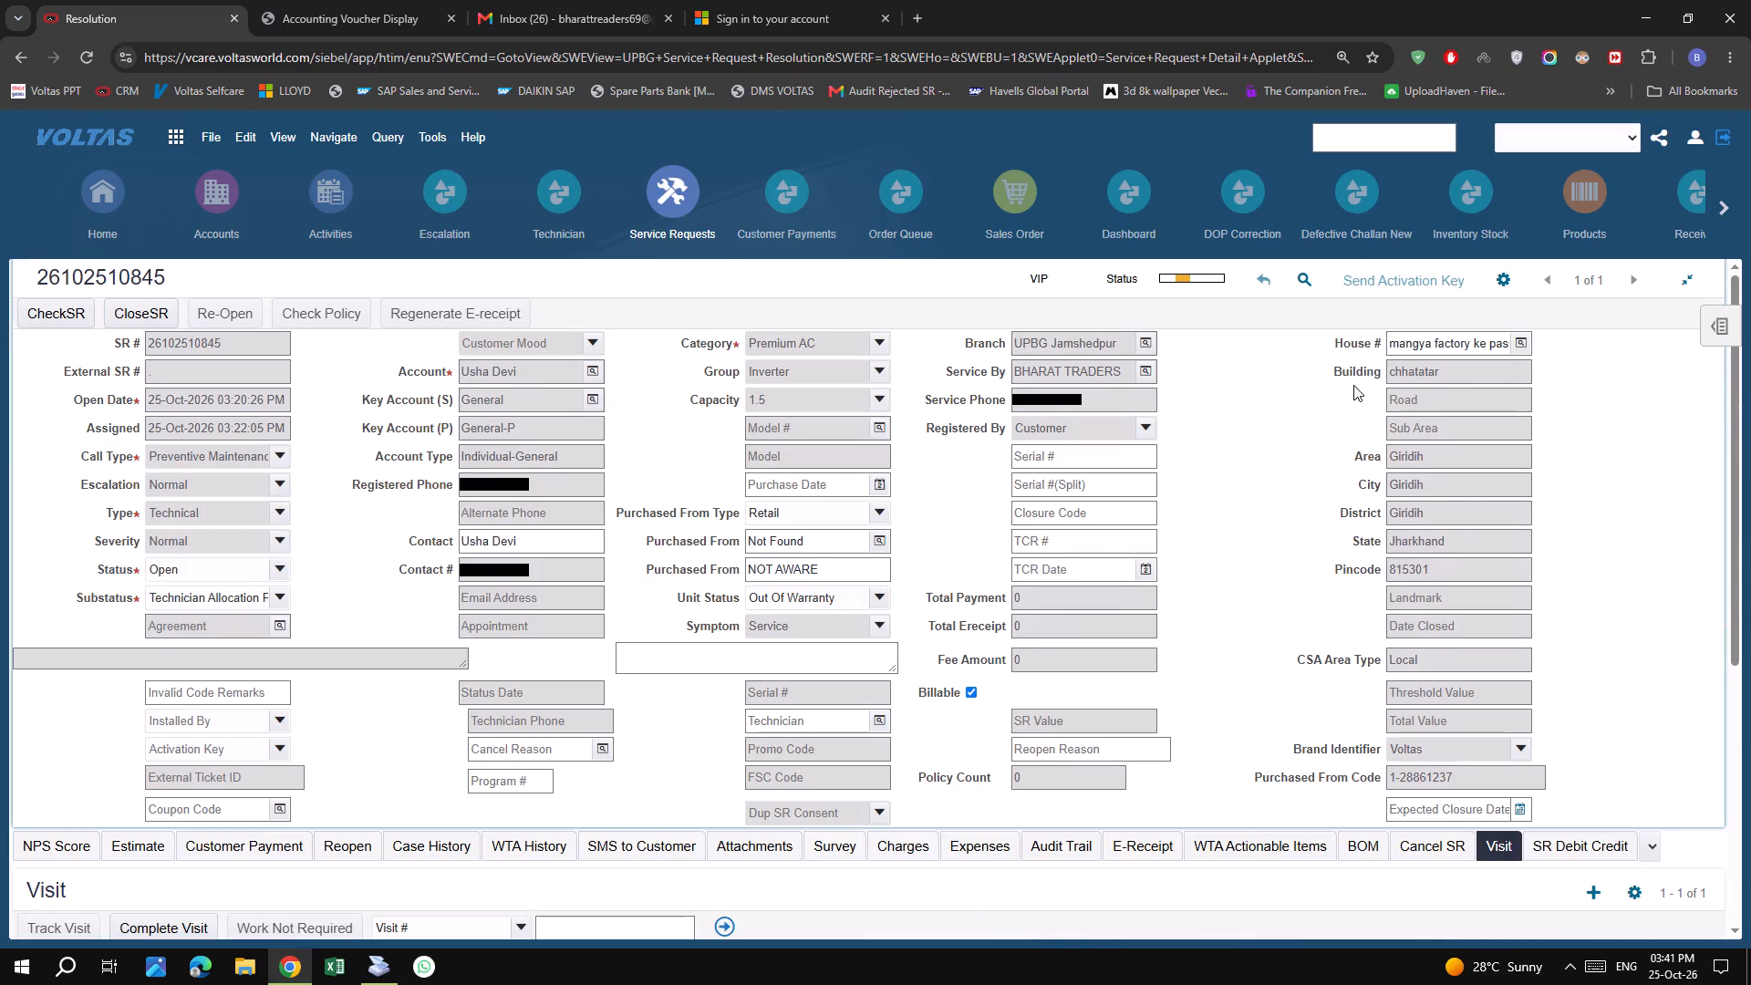
left_click_drag(1389, 352, 1549, 349)
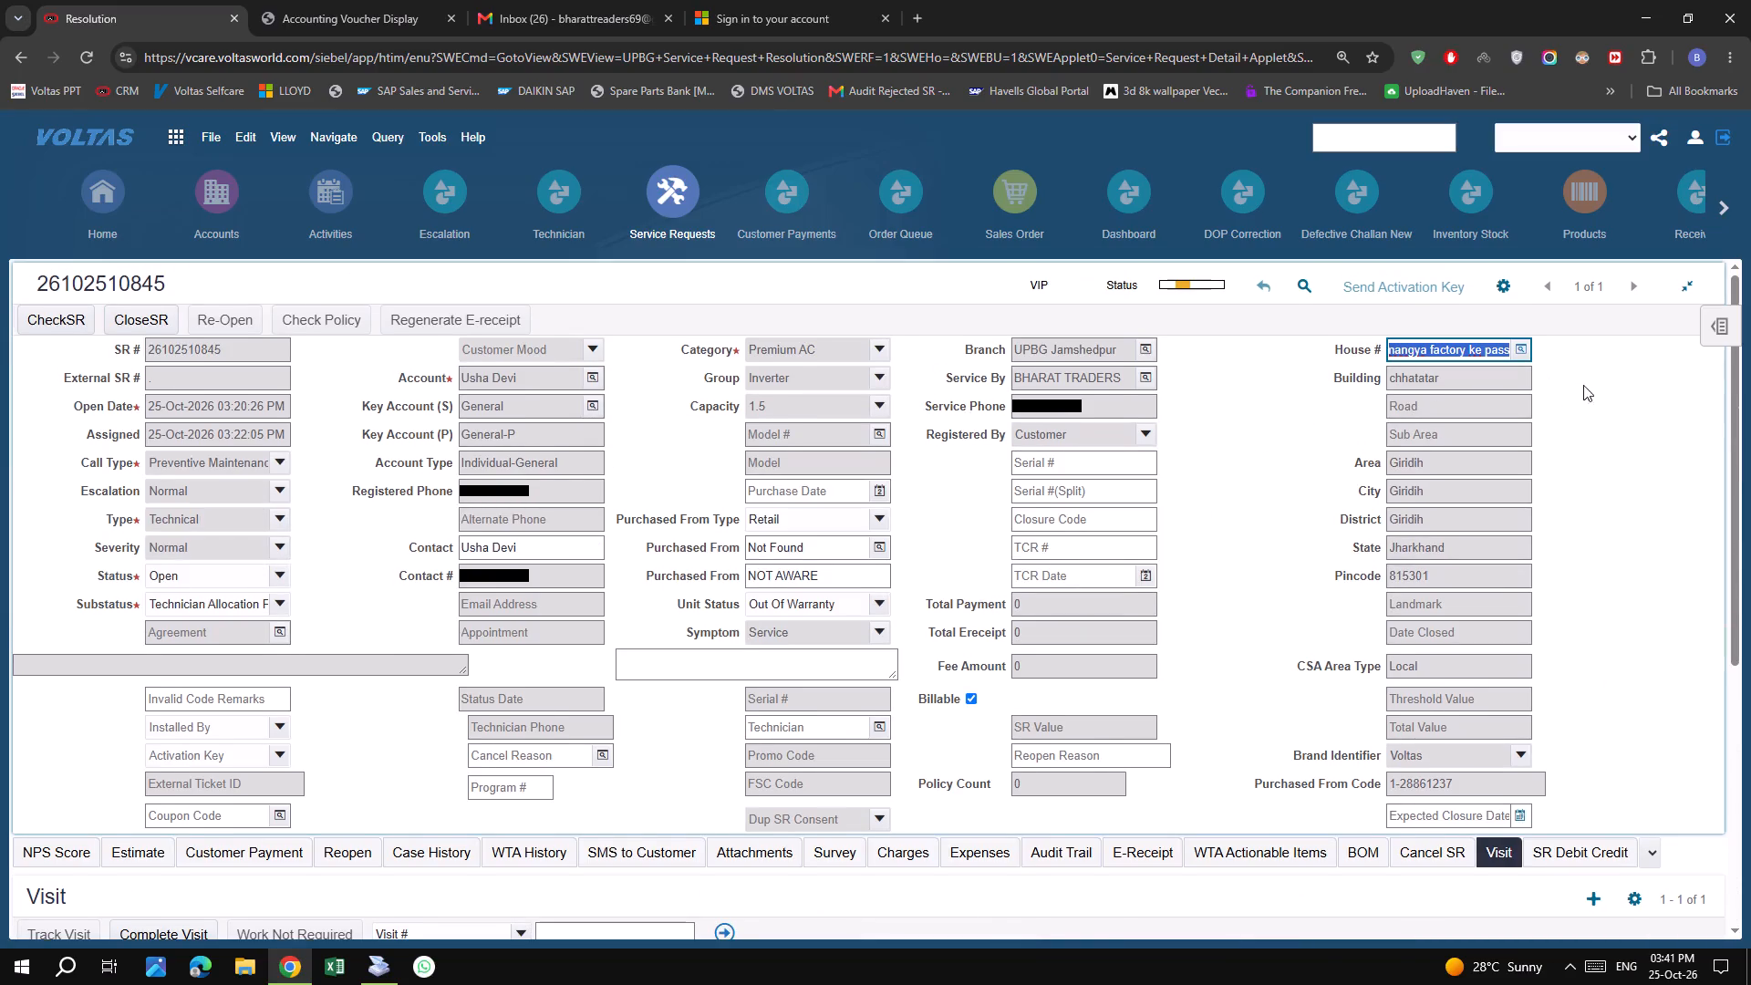
left_click(1583, 385)
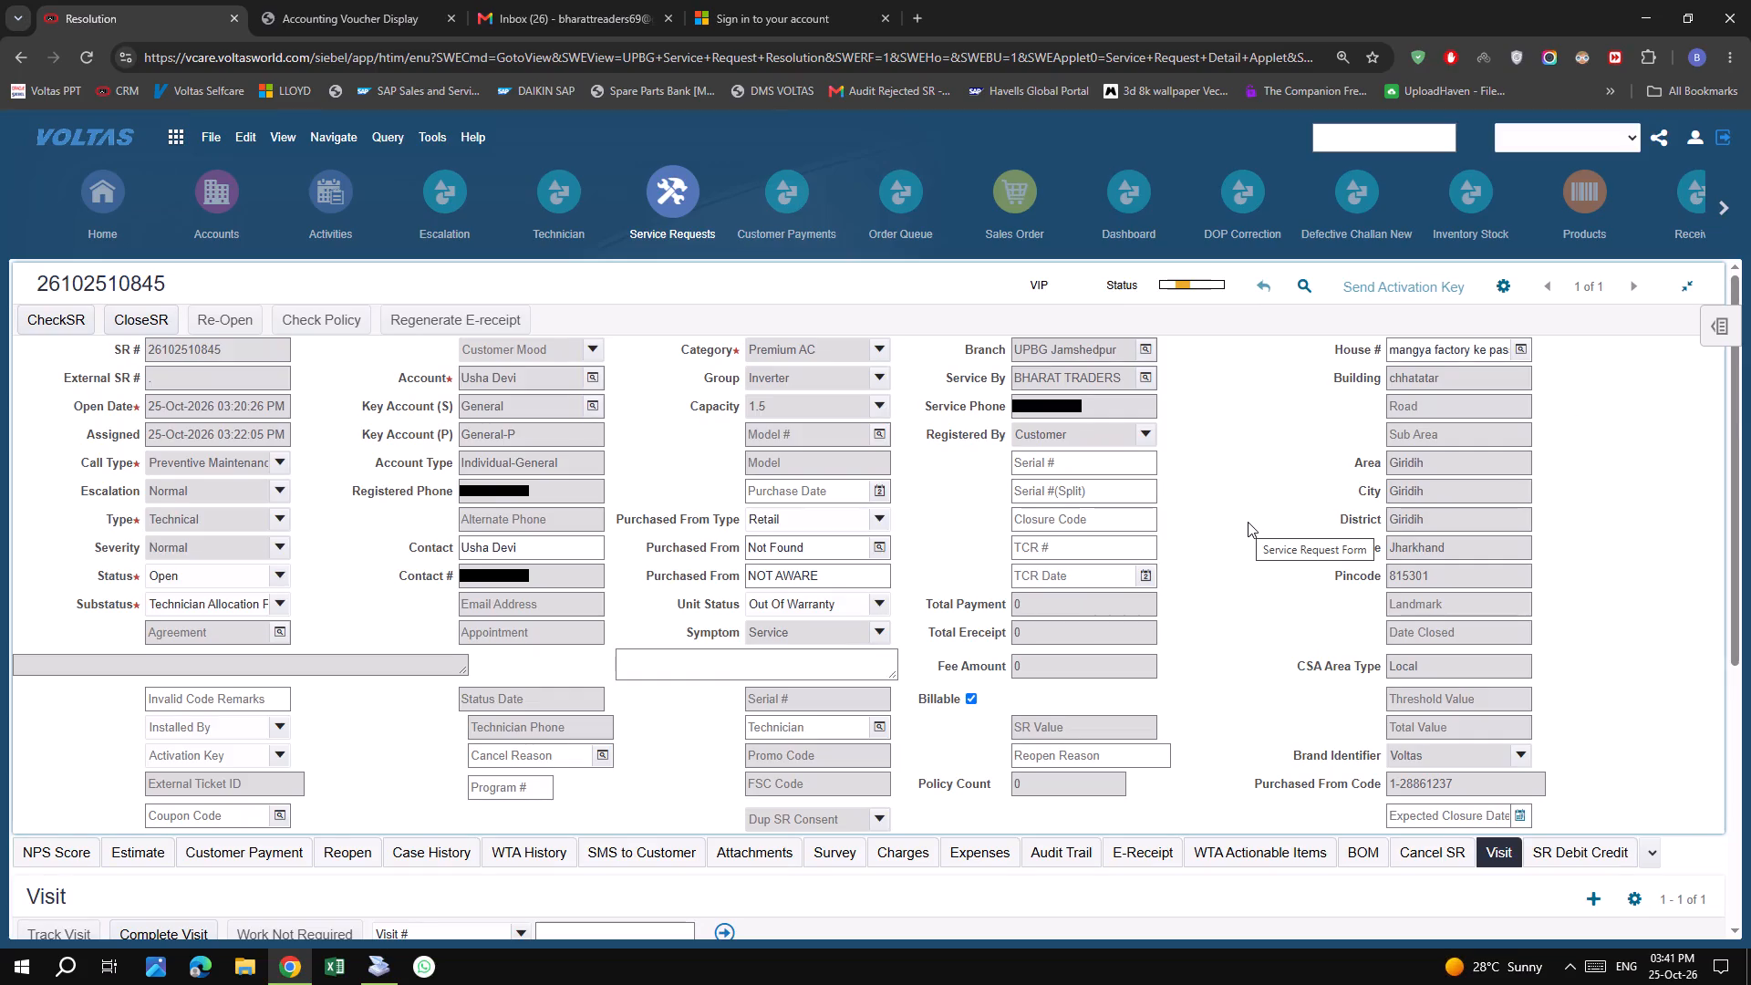
left_click_drag(1388, 354, 1567, 358)
left_click(1598, 434)
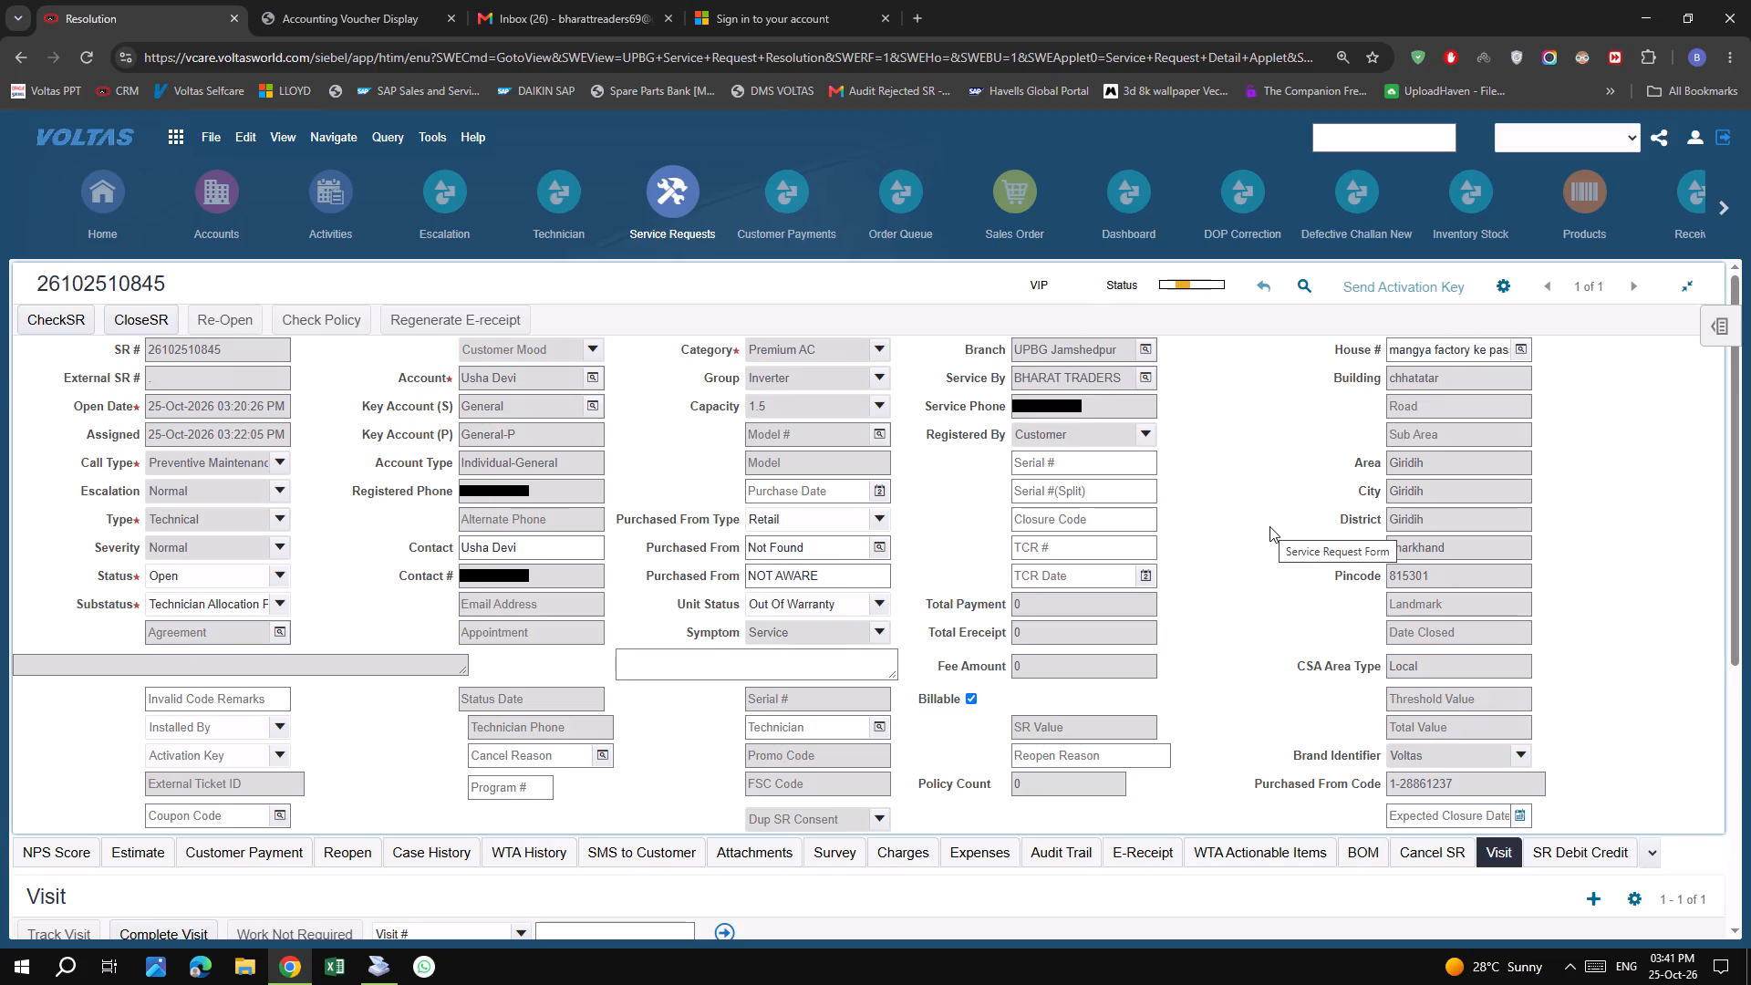
left_click(1240, 476)
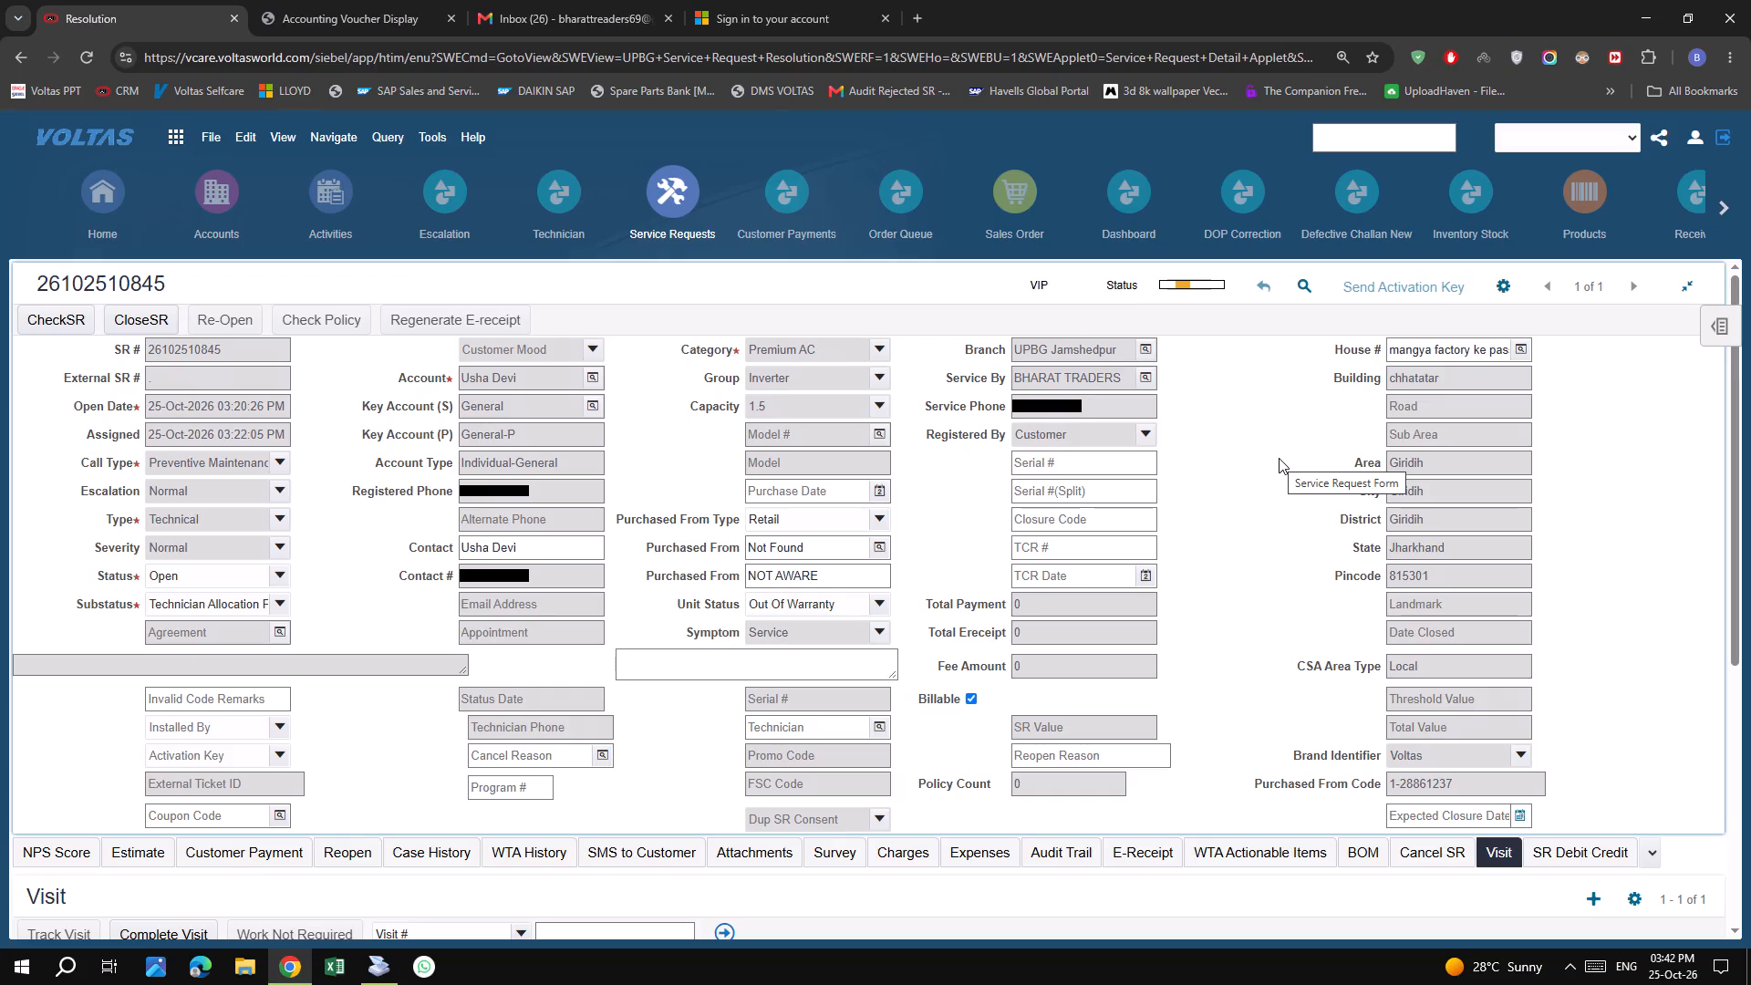
left_click_drag(1393, 344, 1551, 363)
left_click(1601, 396)
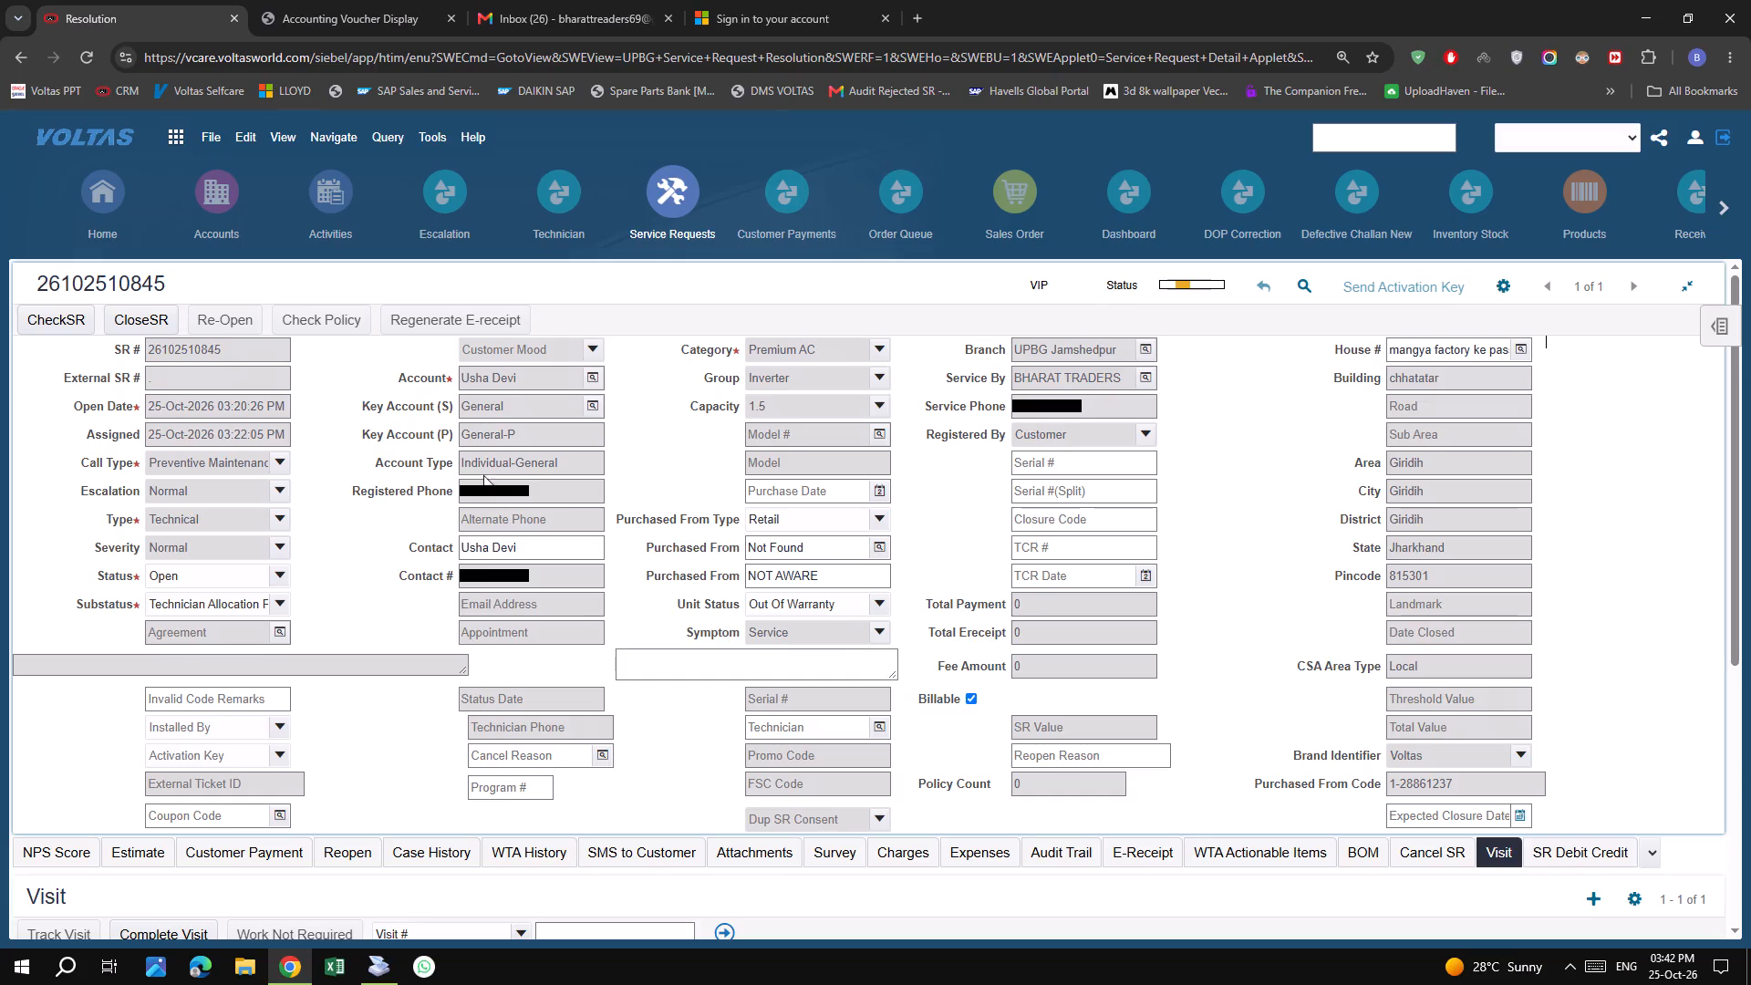
left_click_drag(841, 575, 644, 579)
left_click(642, 473)
Tile the portal window on half of the screen and launch WhatsApp alongside it.
left_click_drag(1094, 0, 0, 220)
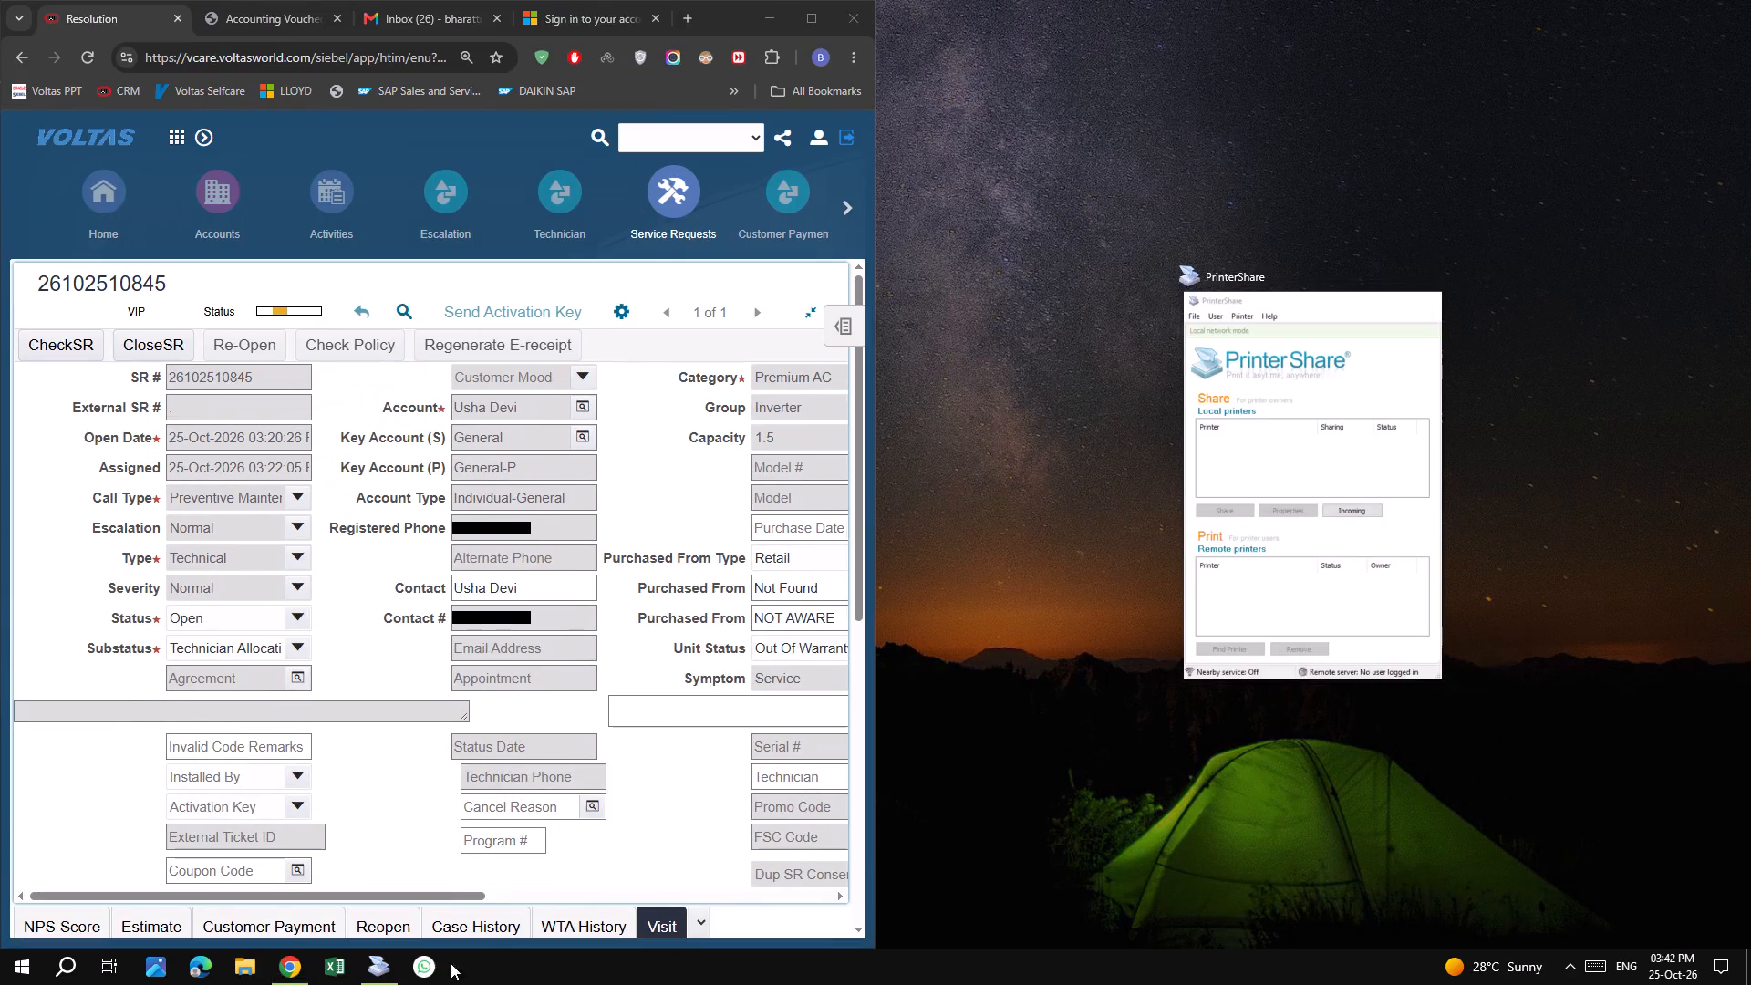
left_click(441, 974)
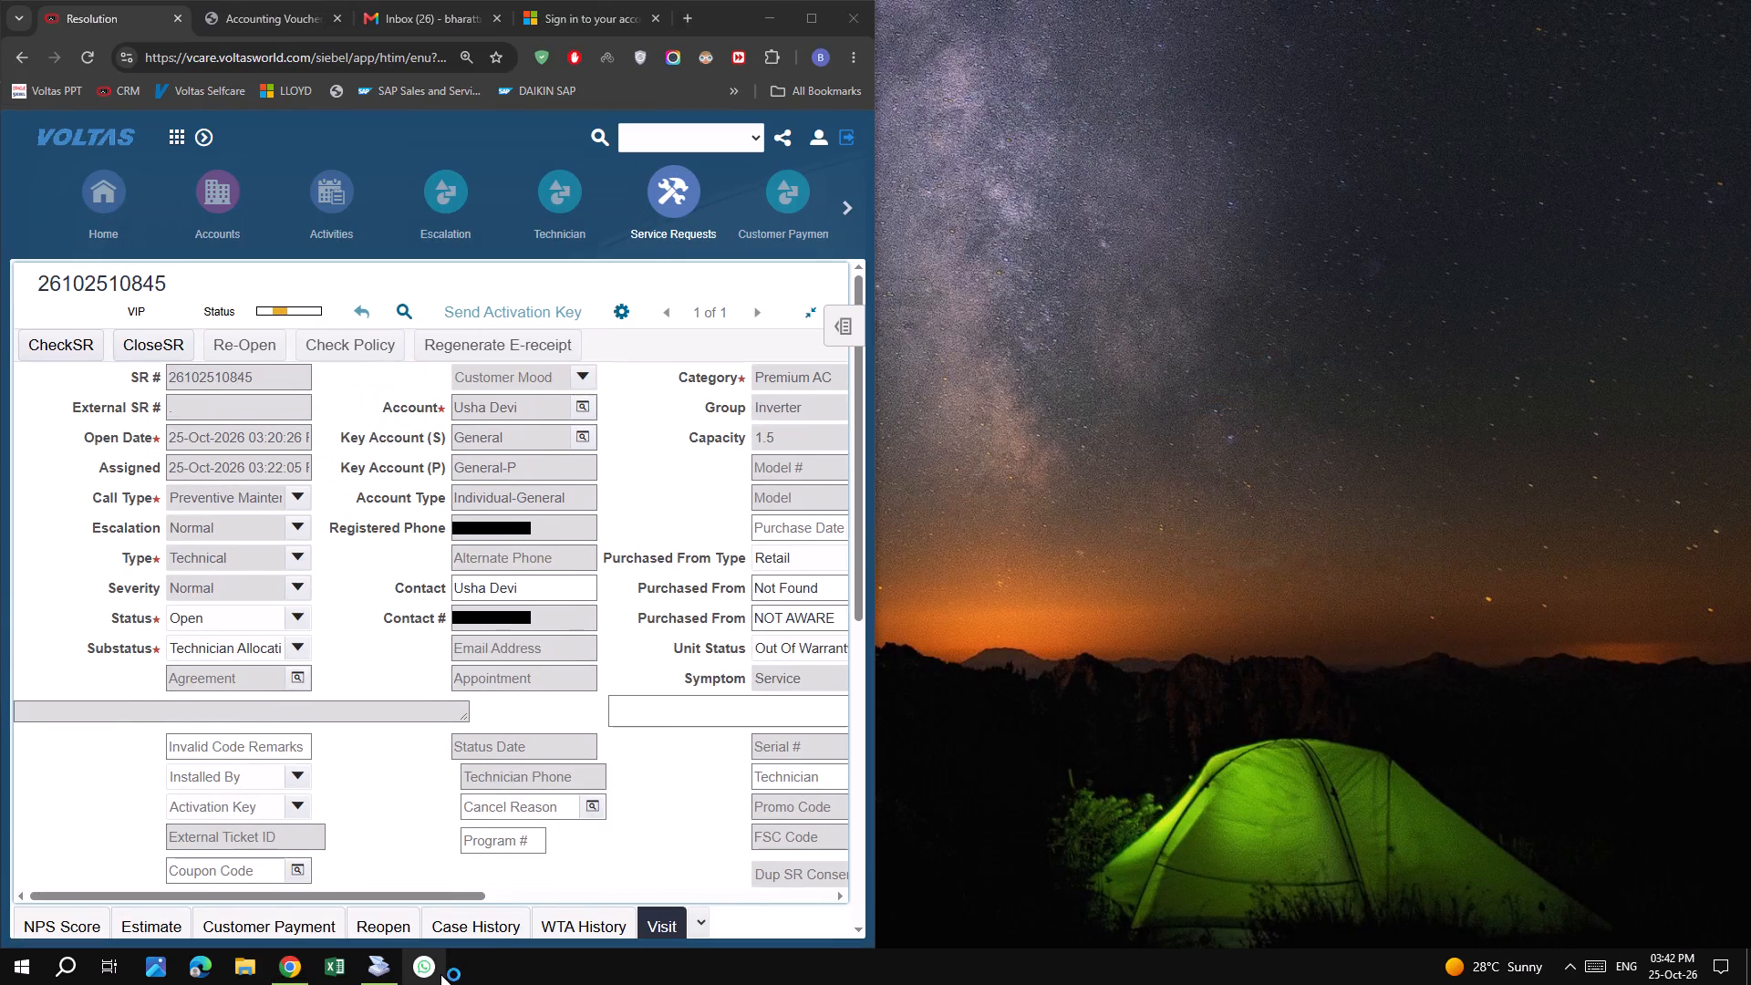